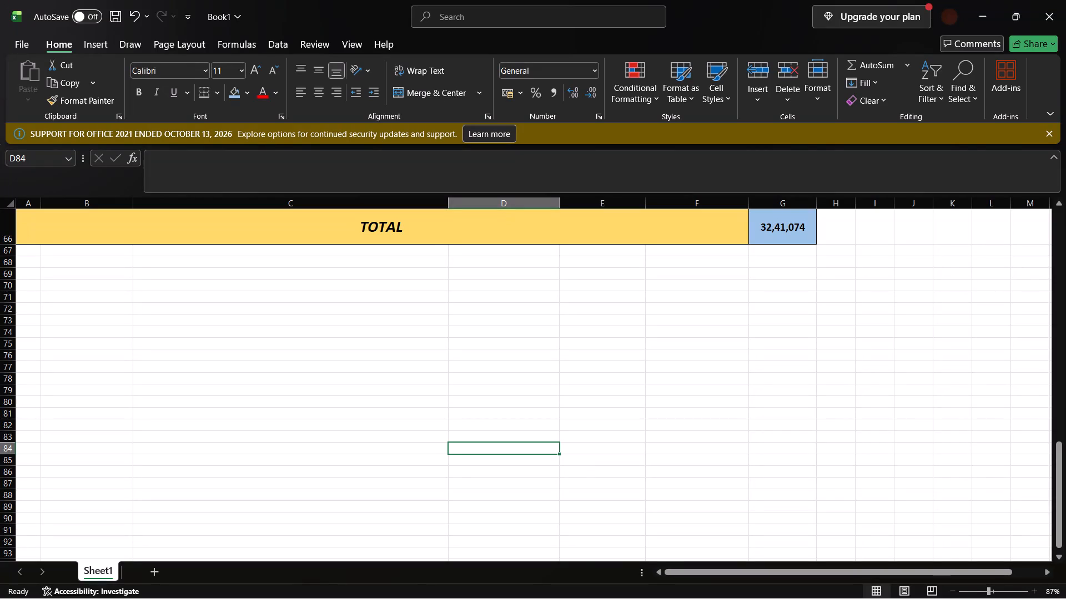
Connect the computer to the secured Wi-Fi network "Ayush" without enabling automatic connection, and return to the Excel worksheet.
click(1009, 591)
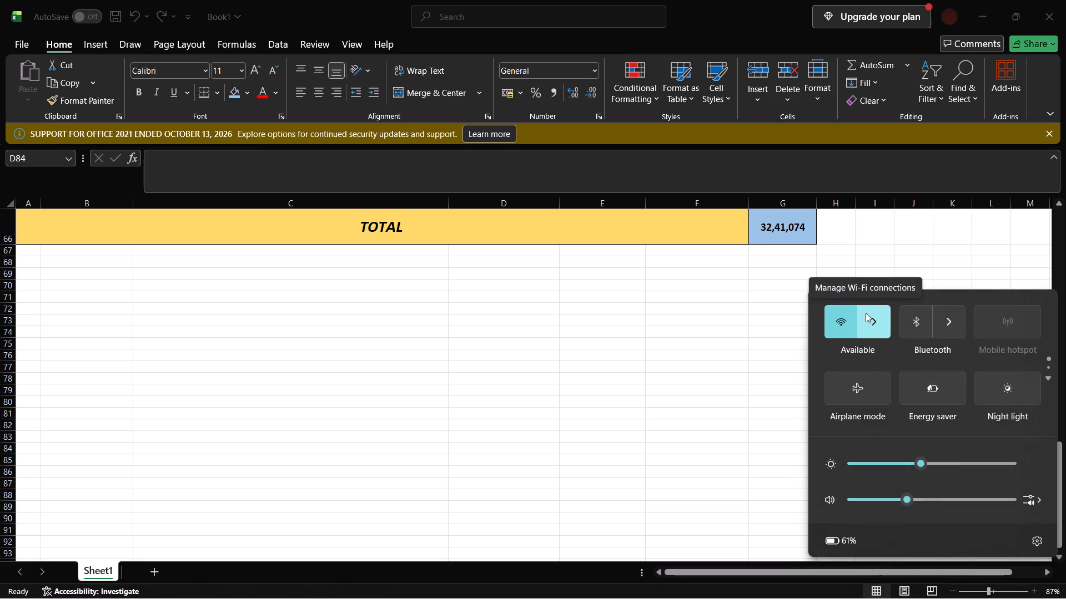
click(874, 322)
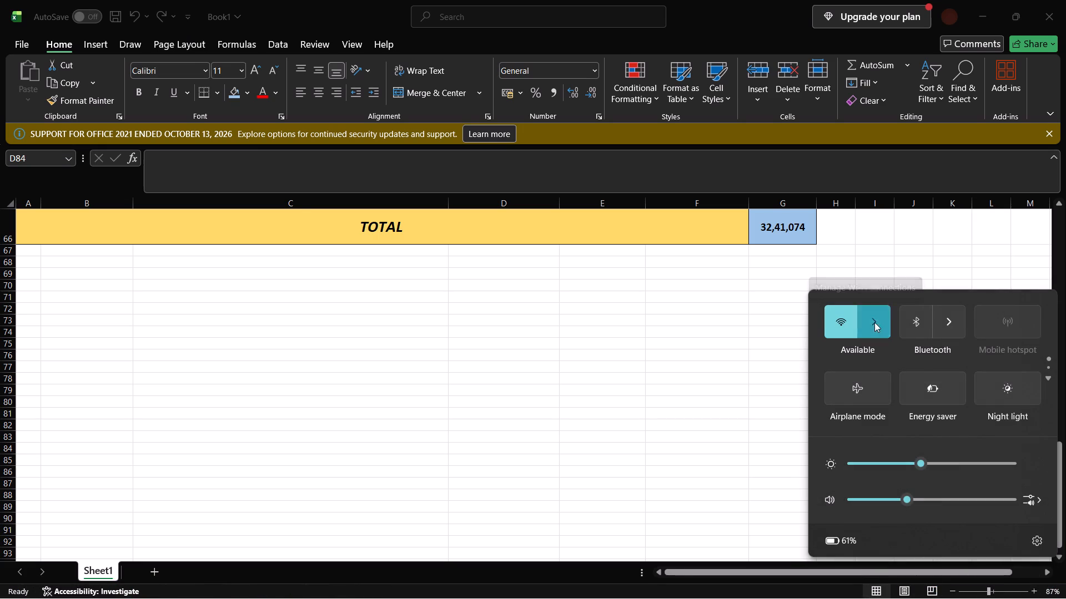
click(891, 412)
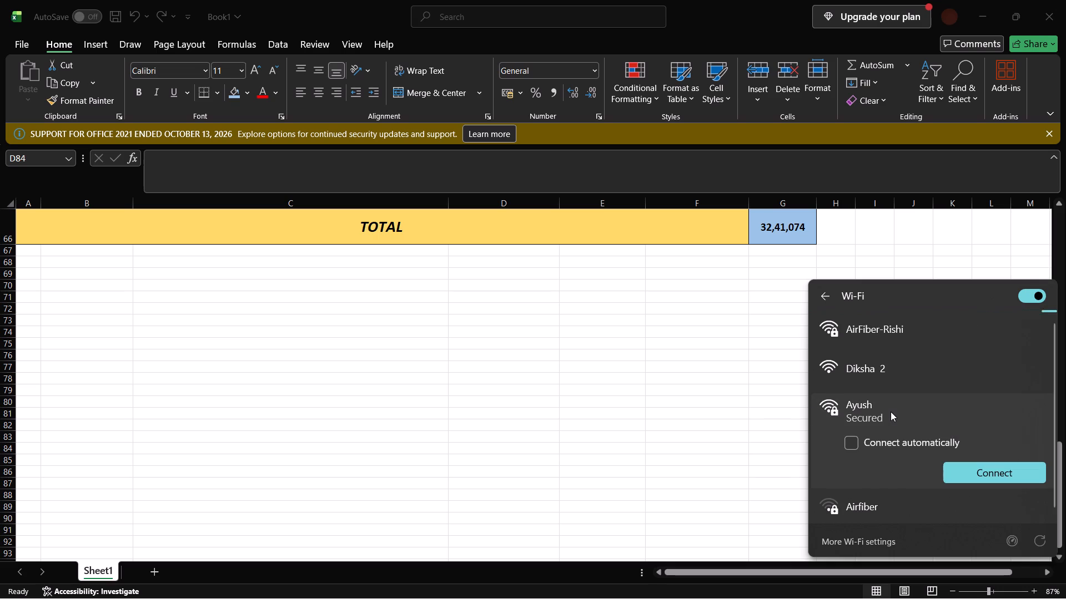
click(971, 476)
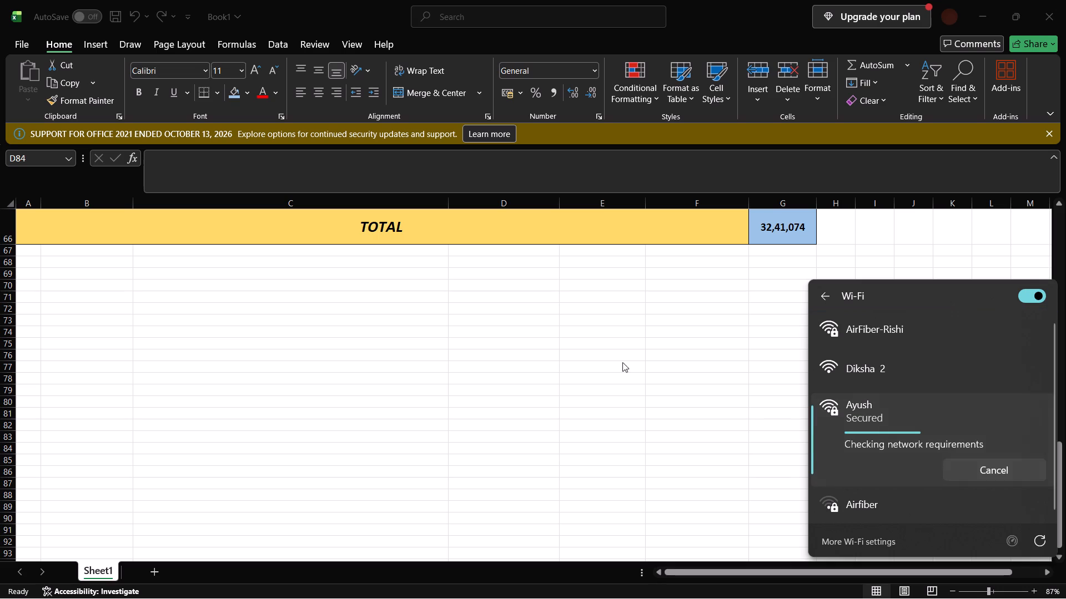
click(525, 304)
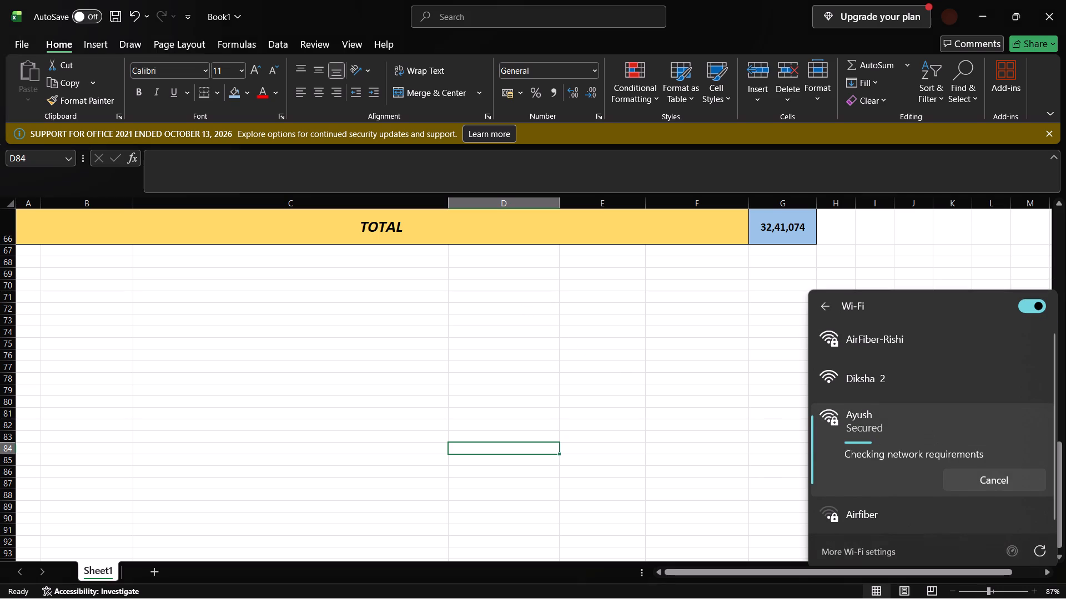
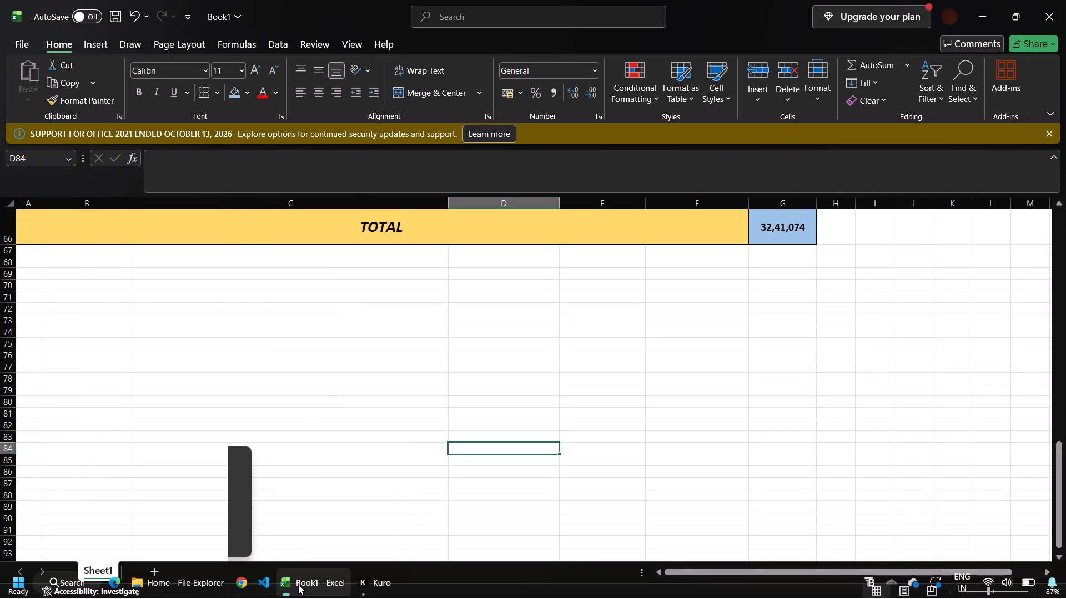
Close the Book1 workbook window.
click(376, 458)
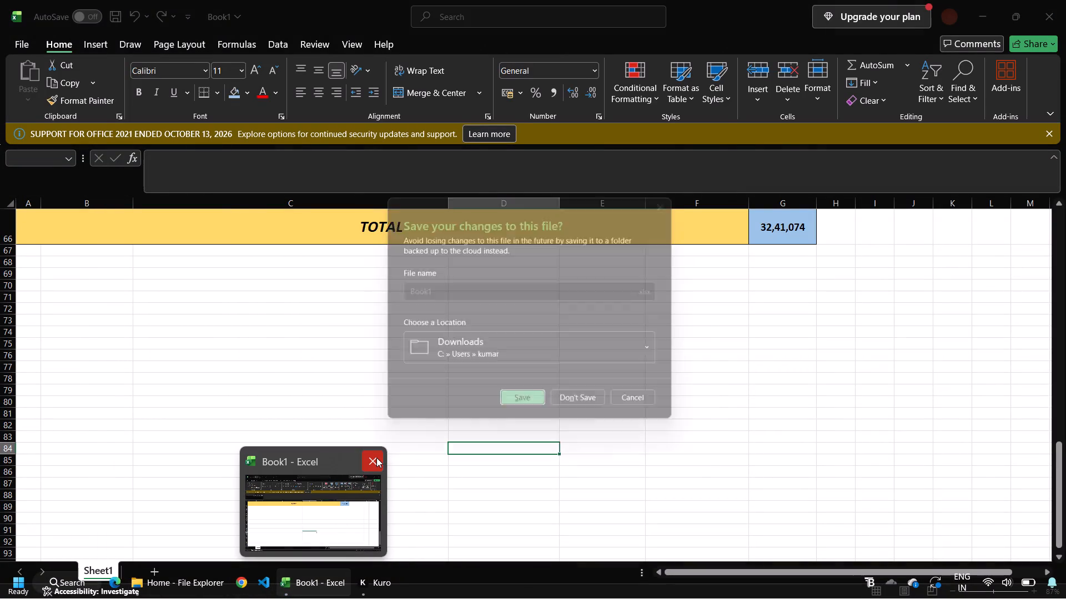
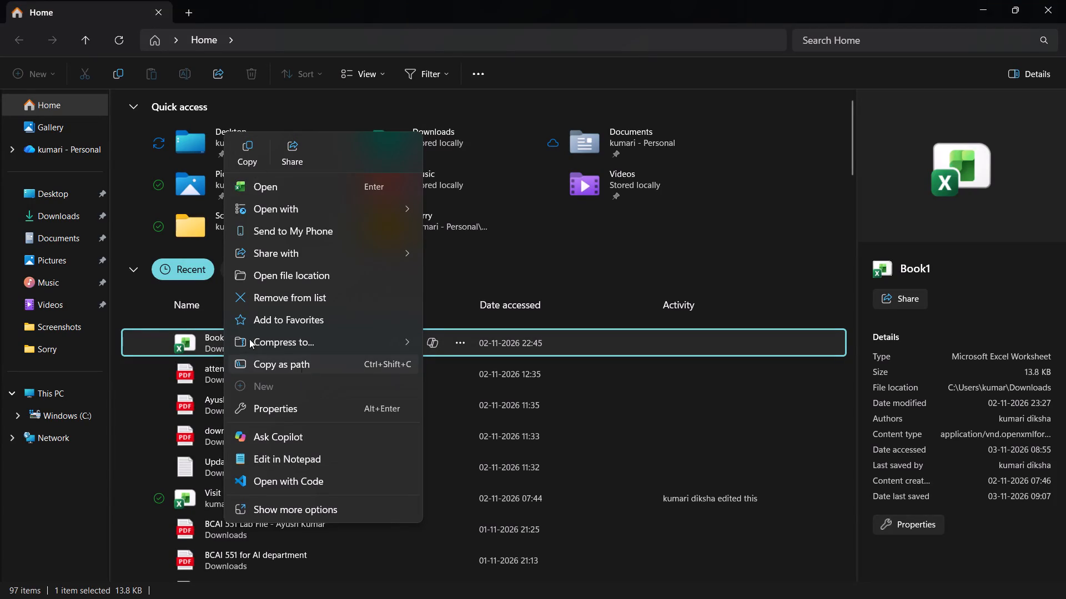
Delete the Book1 Excel workbook from the Downloads folder.
click(139, 288)
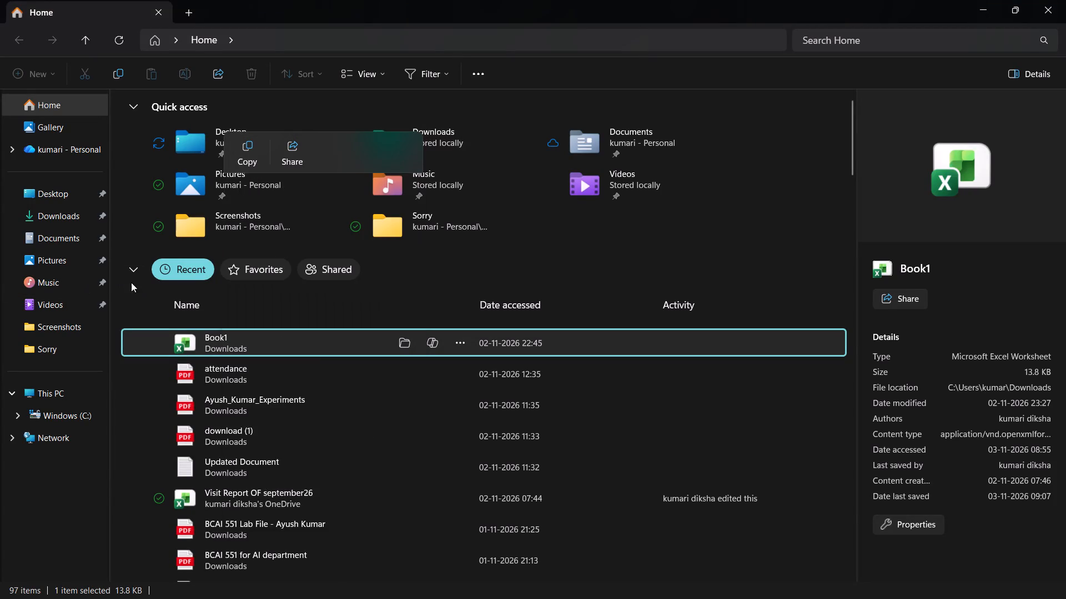
click(59, 192)
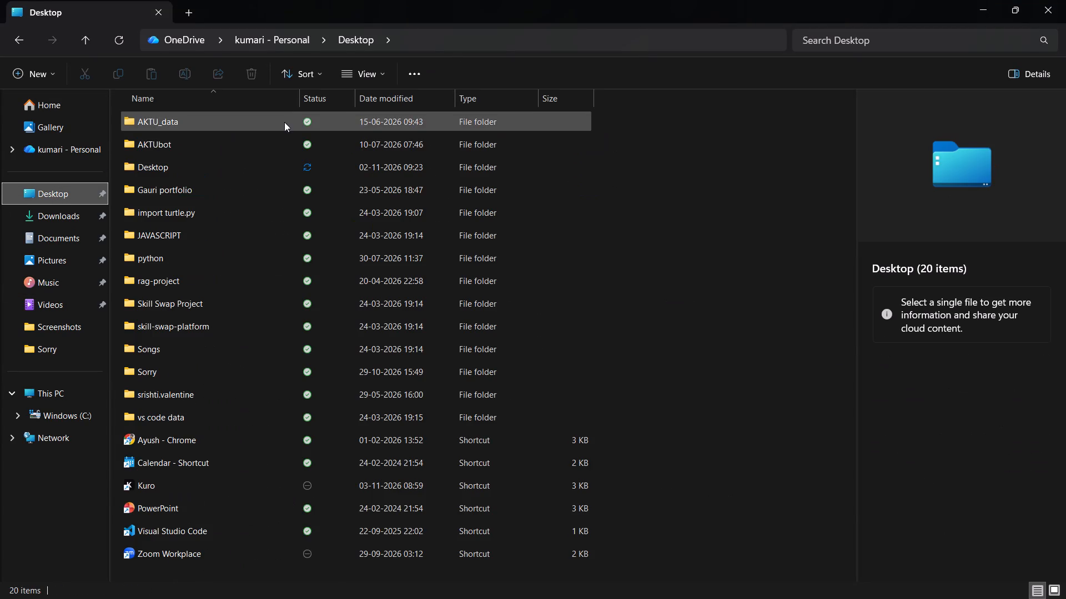
click(44, 215)
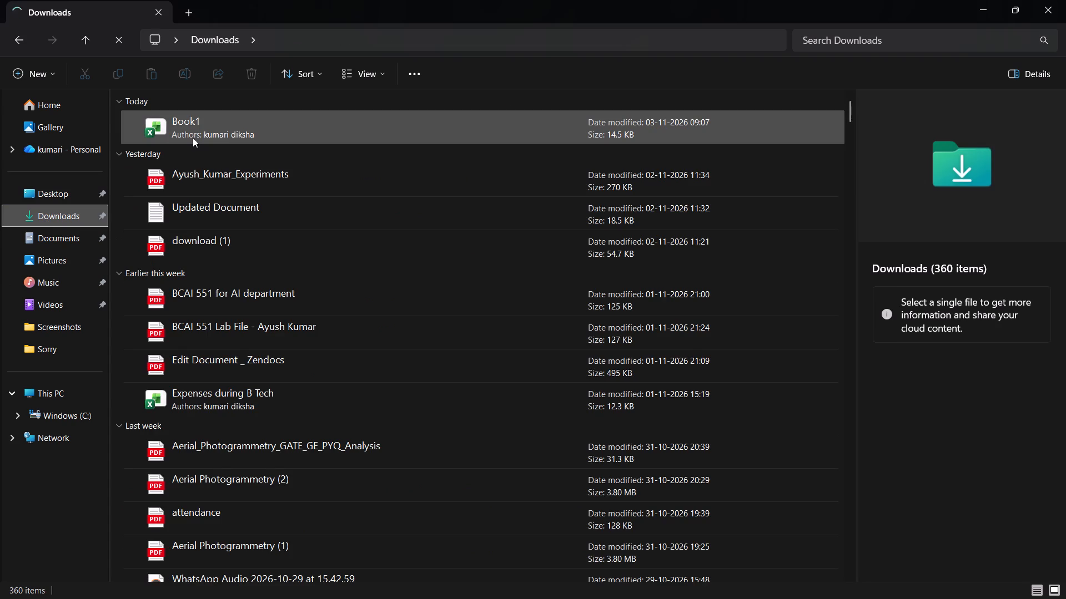
right_click(193, 138)
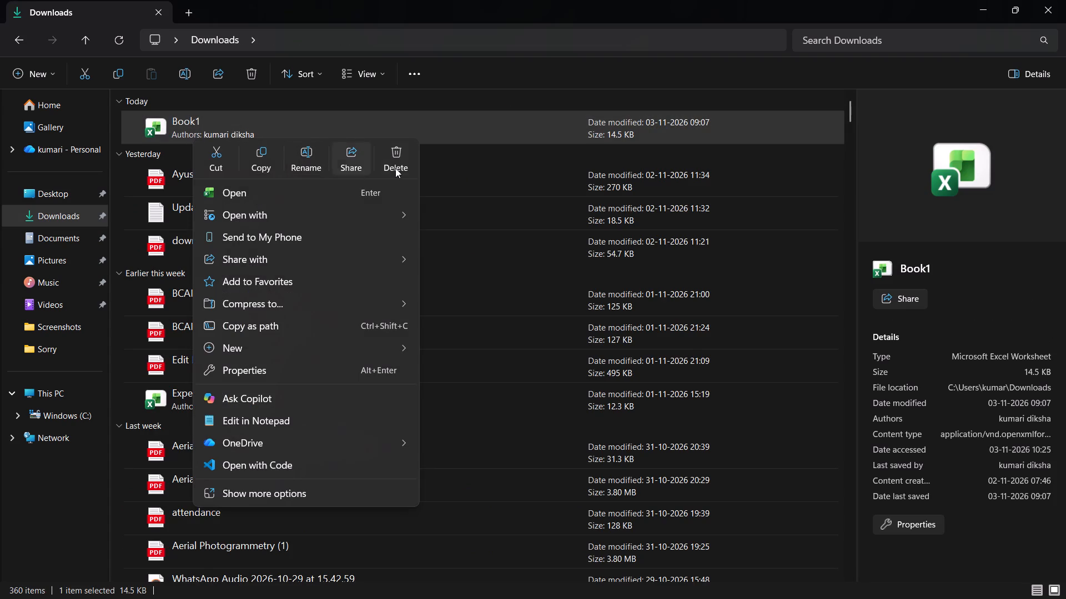
click(397, 166)
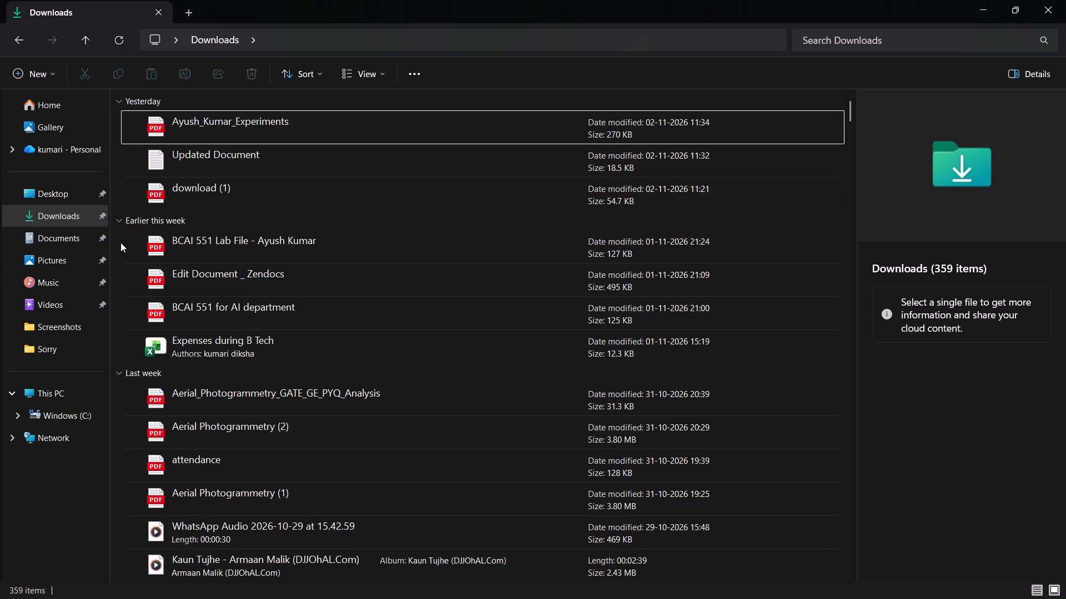
Delete the two BCAI 551 PDFs and the Edit Document _ Zendocs PDF from the Earlier this week group in Downloads.
drag(121, 242, 189, 309)
key(Delete)
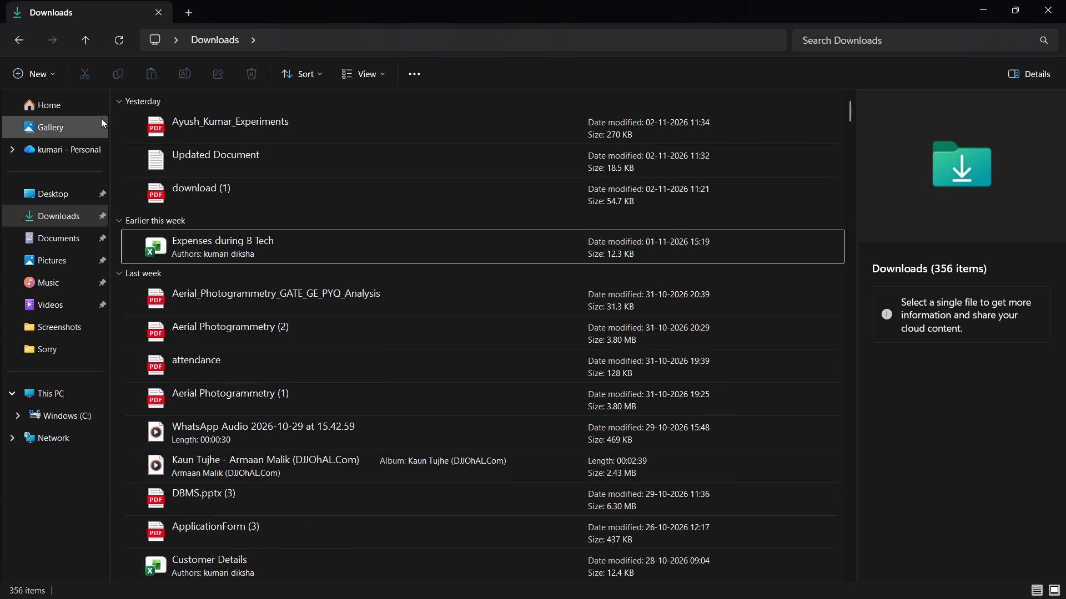
Delete all three files in the Yesterday group of Downloads: the Experiments PDF, Updated Document and download (1).
drag(114, 111, 165, 186)
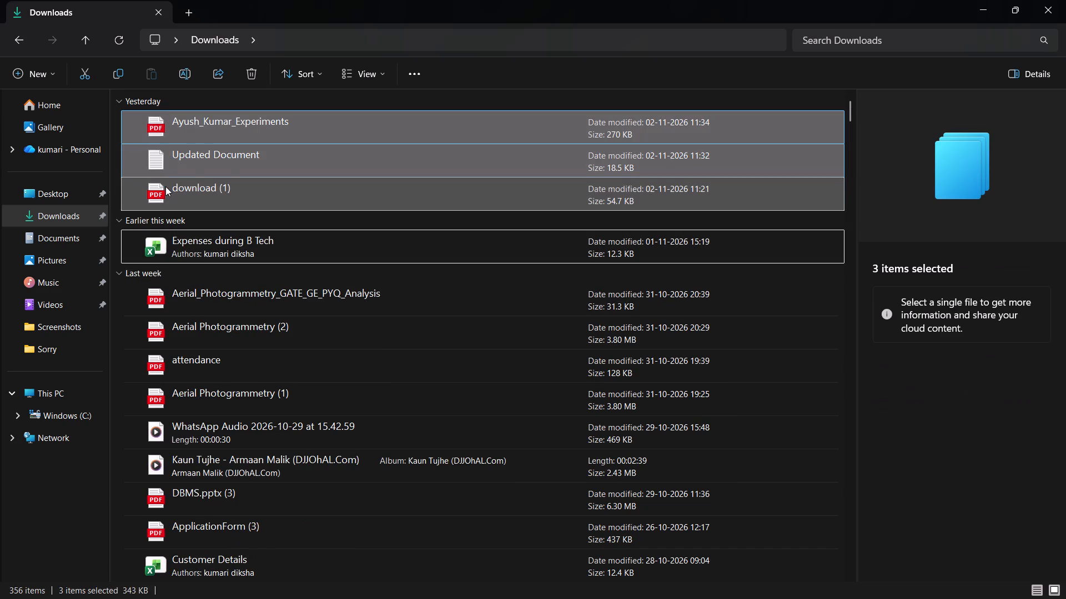
key(Delete)
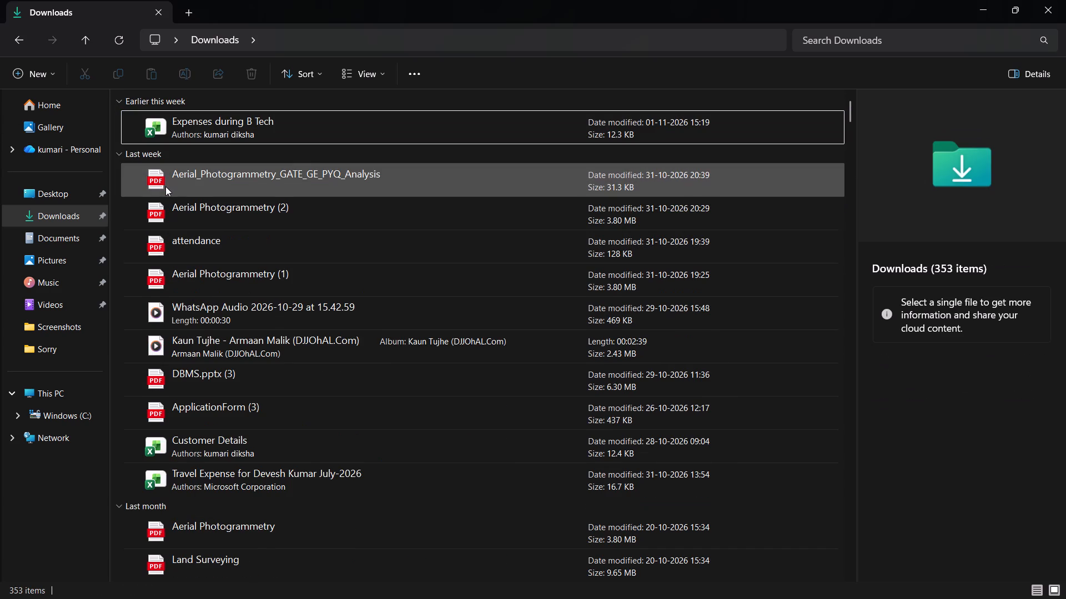
click(924, 436)
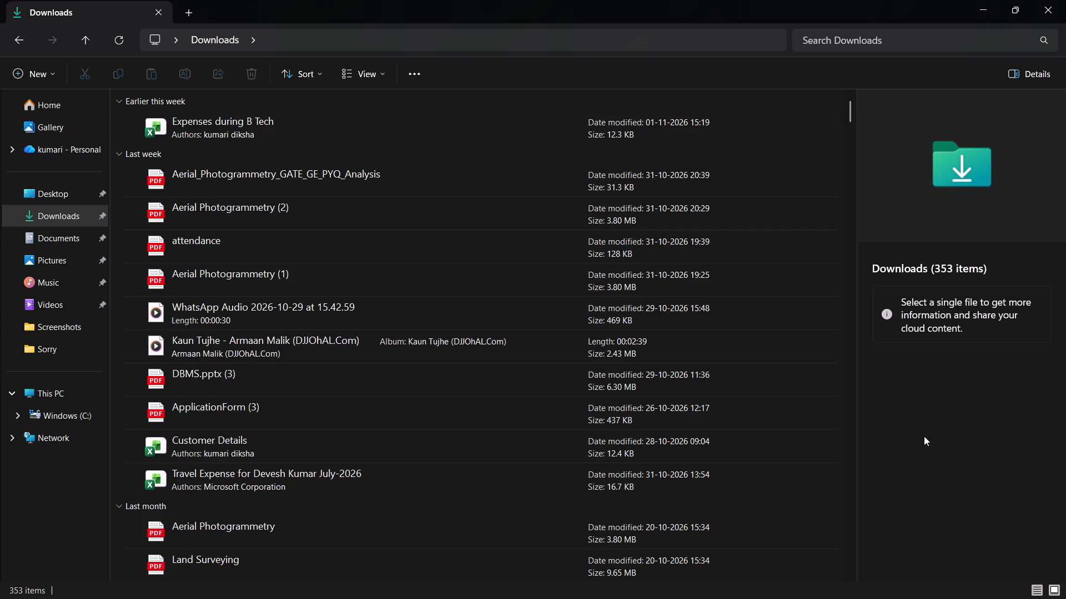
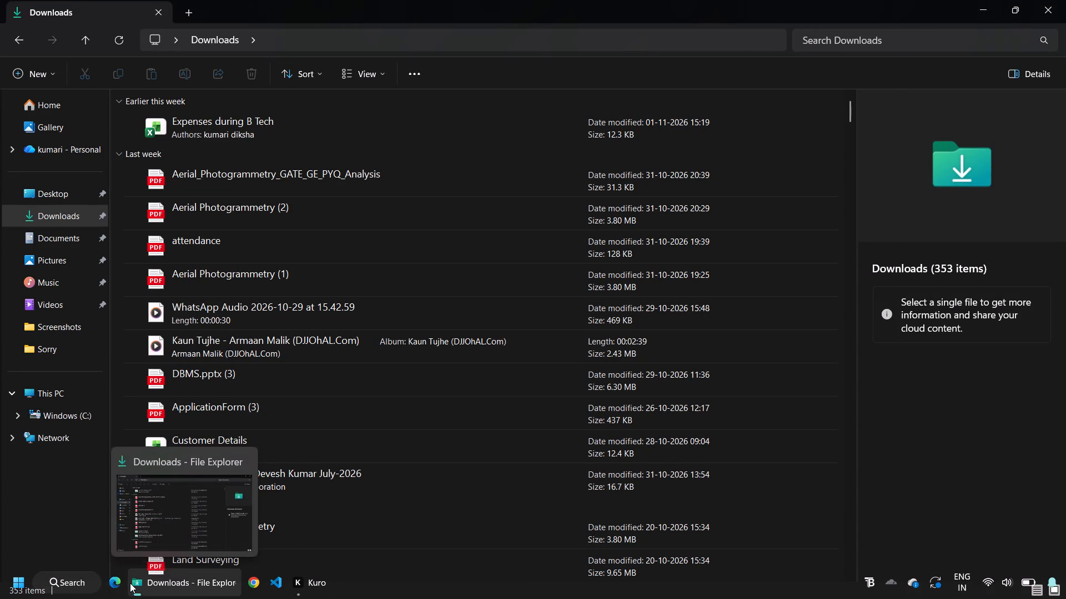
Launch Excel from the system search and create a blank workbook.
click(64, 583)
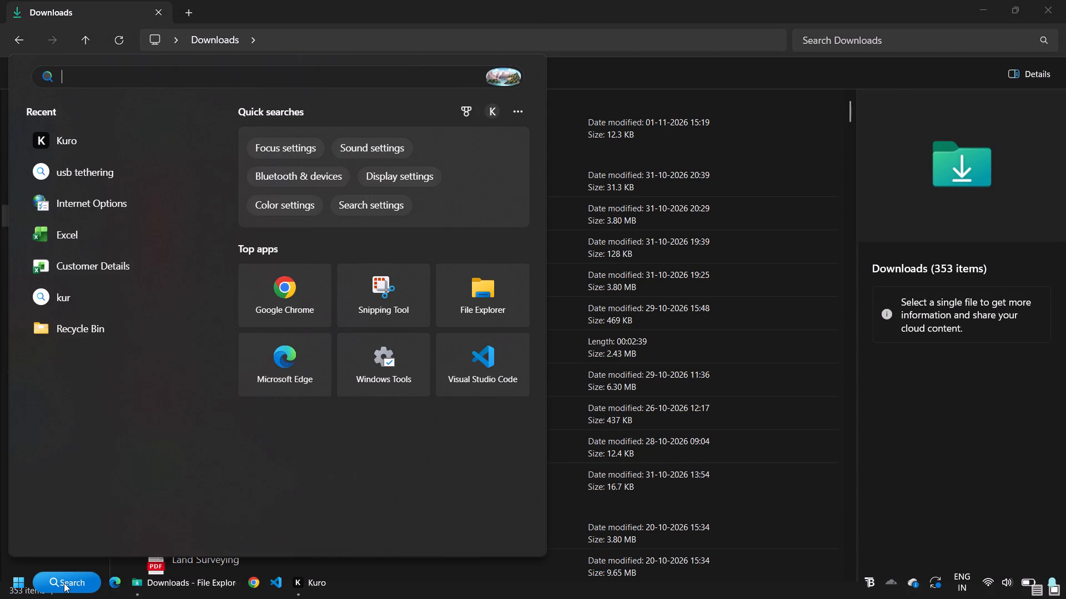
text(wxce)
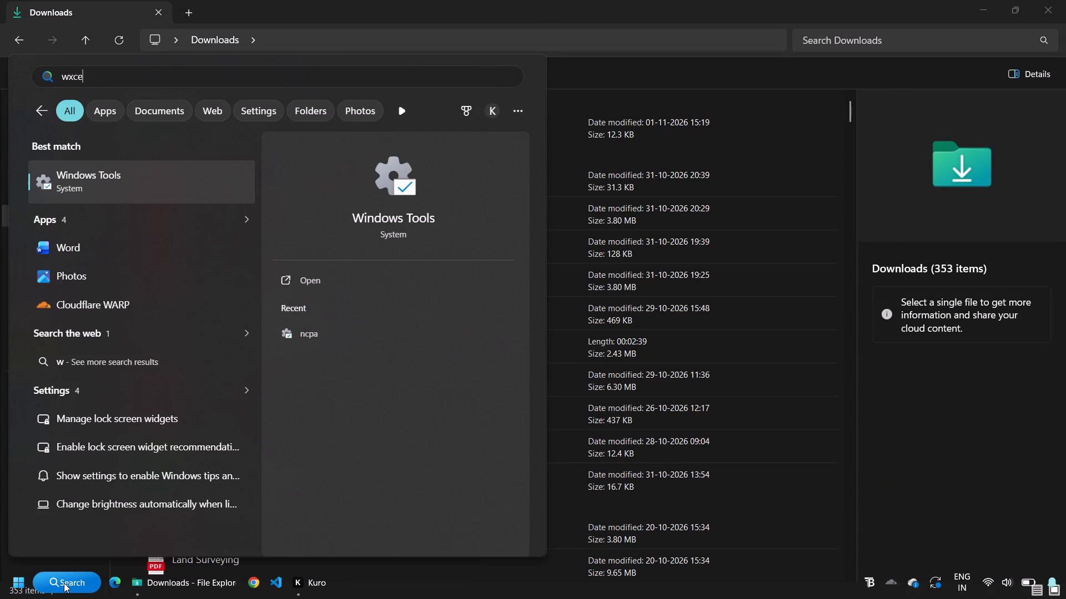
key(Return)
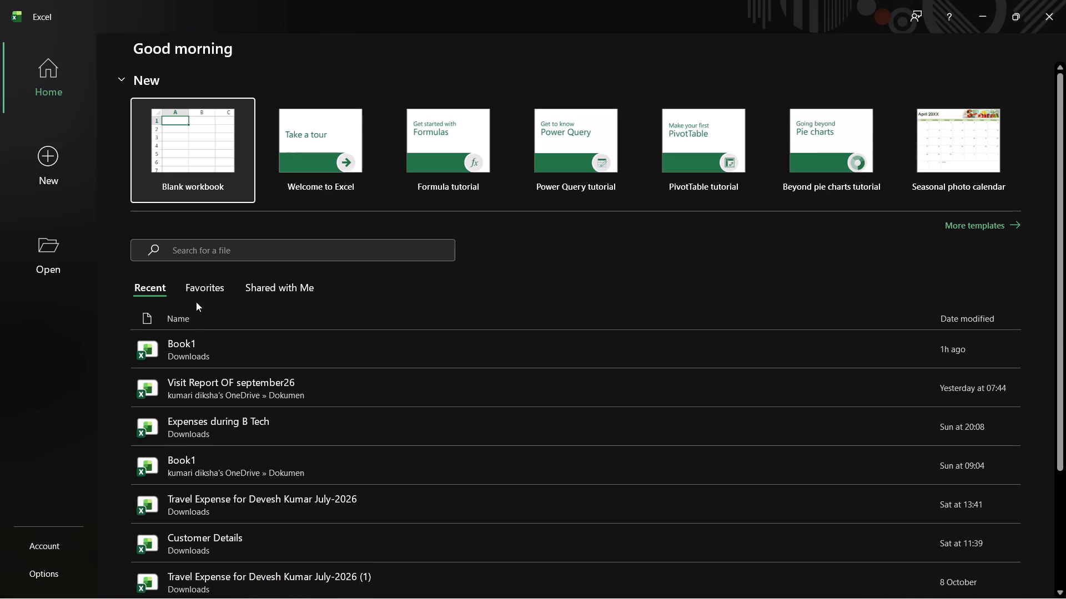
click(194, 177)
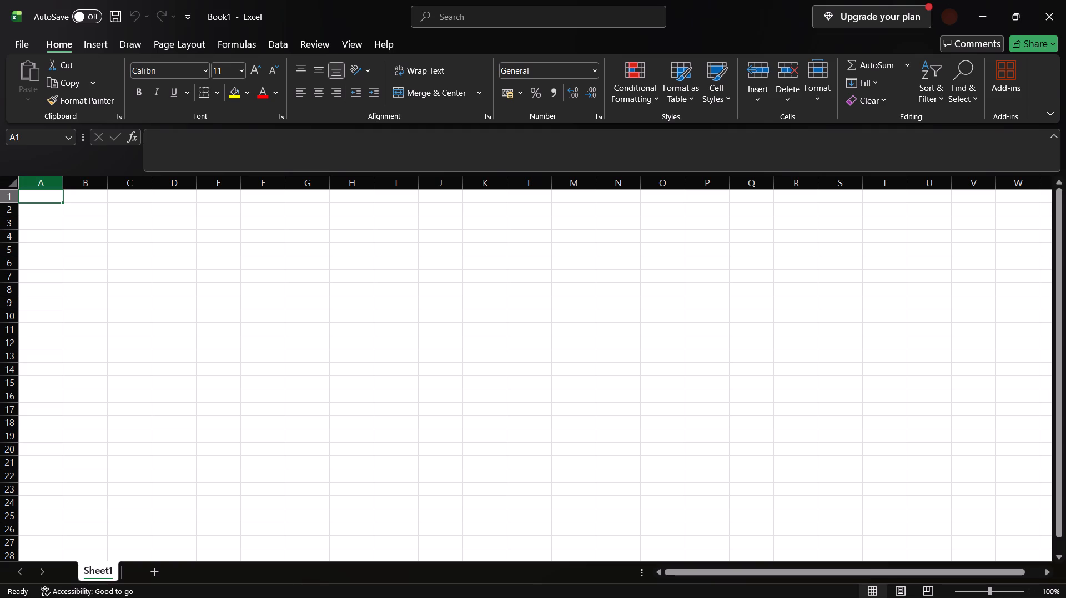
Widen columns A, B, C and D, making column B about twice as wide as each of the others.
drag(46, 197, 195, 205)
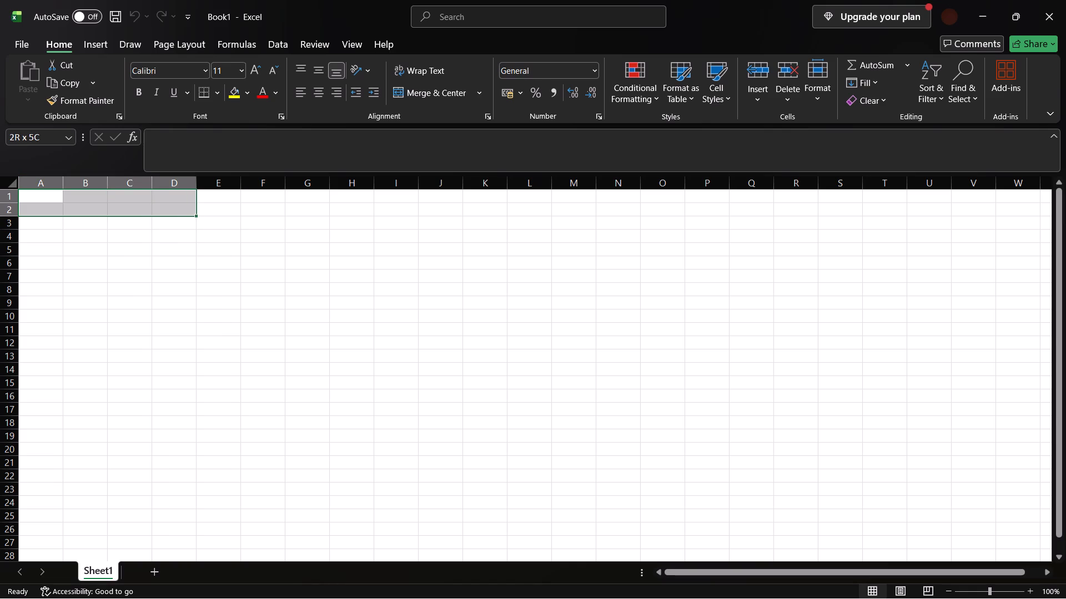
drag(195, 205, 153, 194)
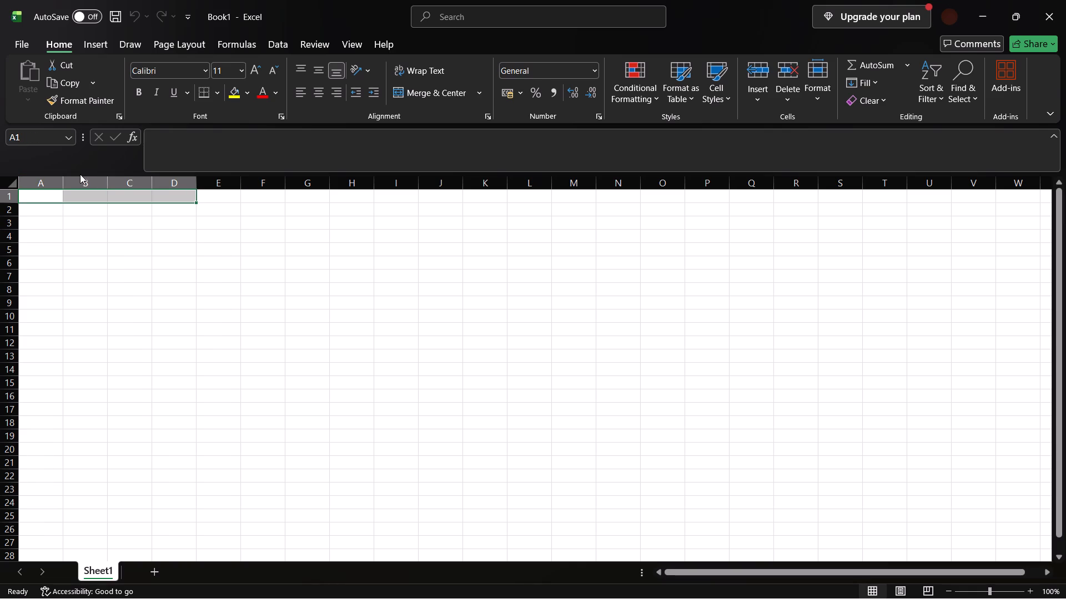
drag(65, 177, 45, 177)
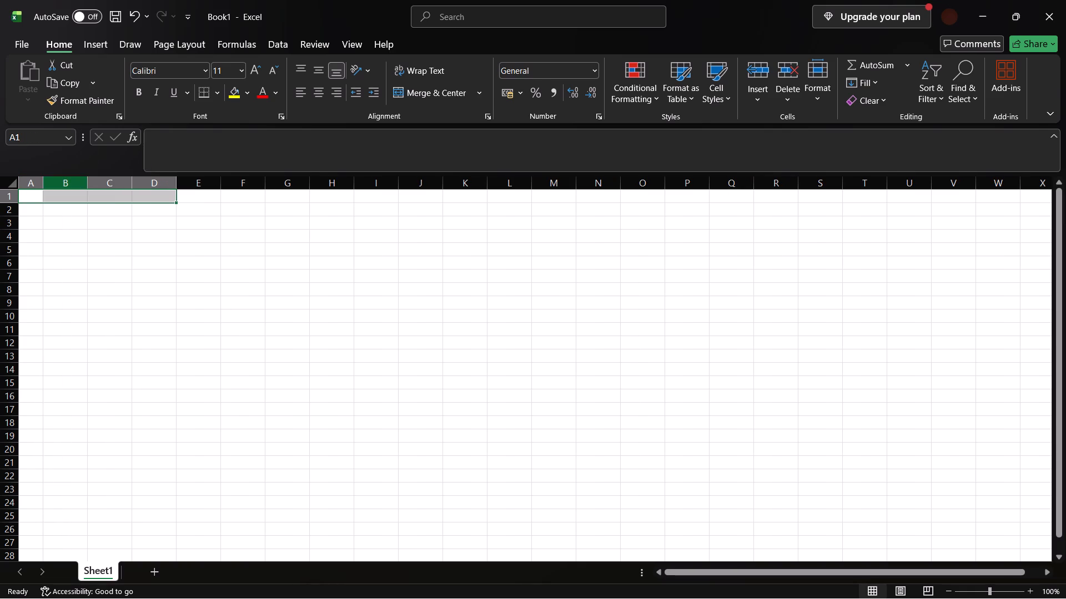
drag(84, 182, 227, 205)
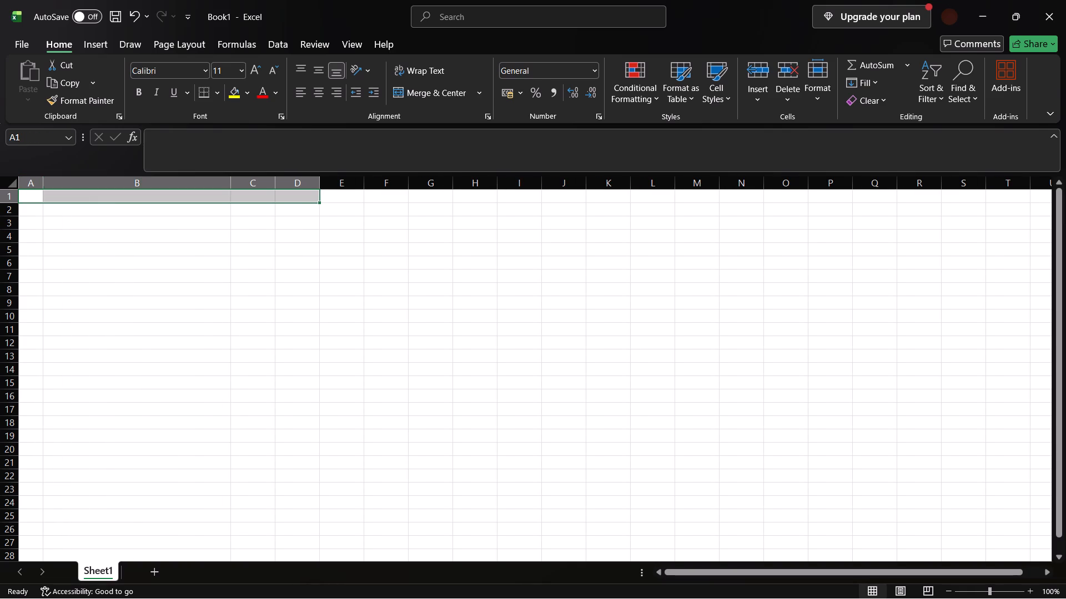
drag(42, 186, 114, 198)
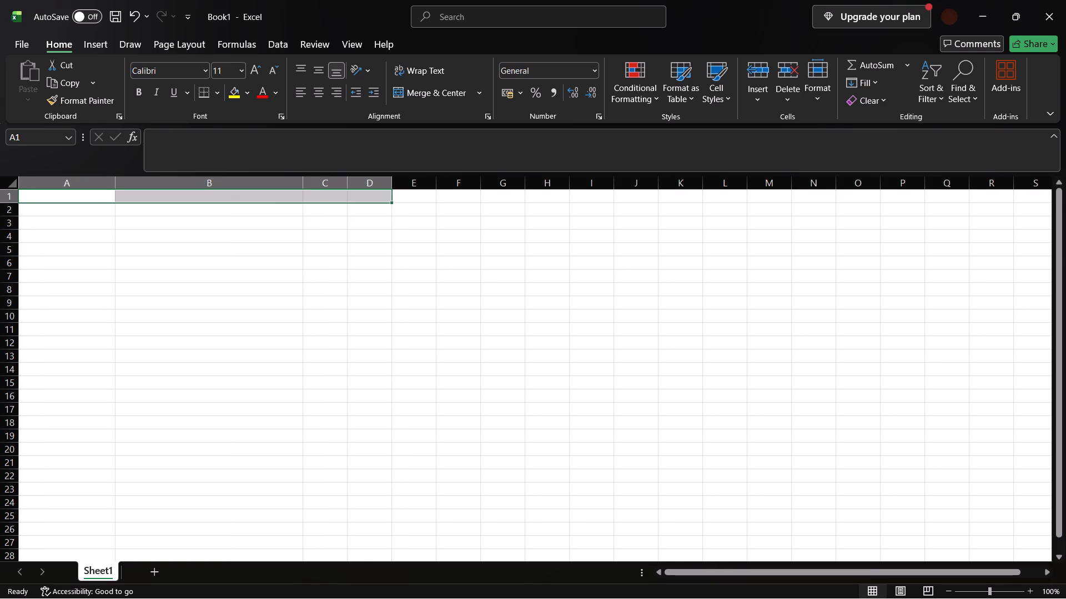
drag(348, 185, 405, 195)
drag(449, 184, 480, 186)
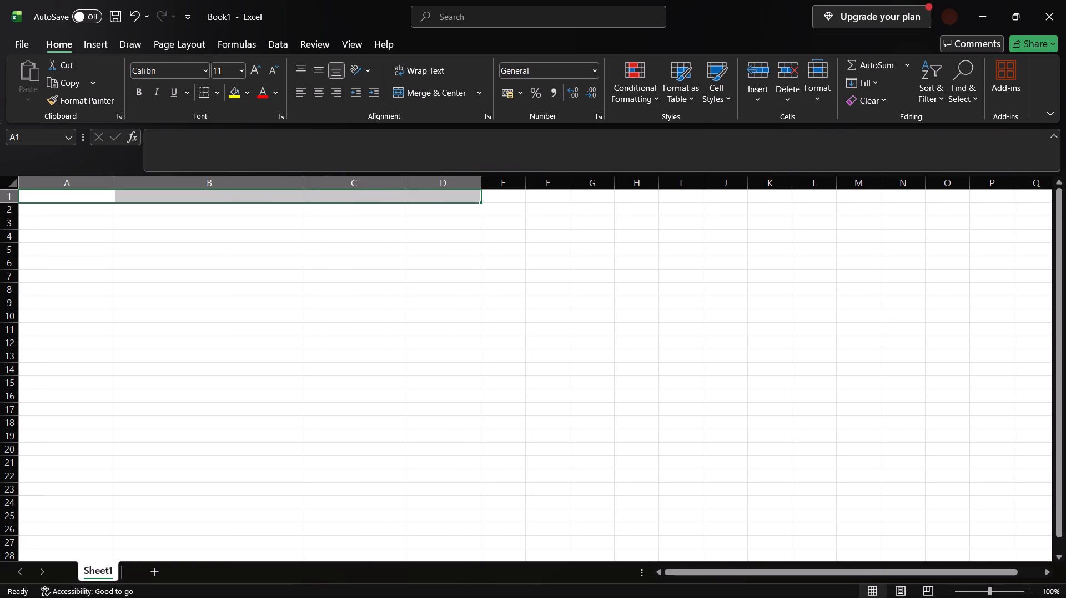
drag(481, 179, 506, 171)
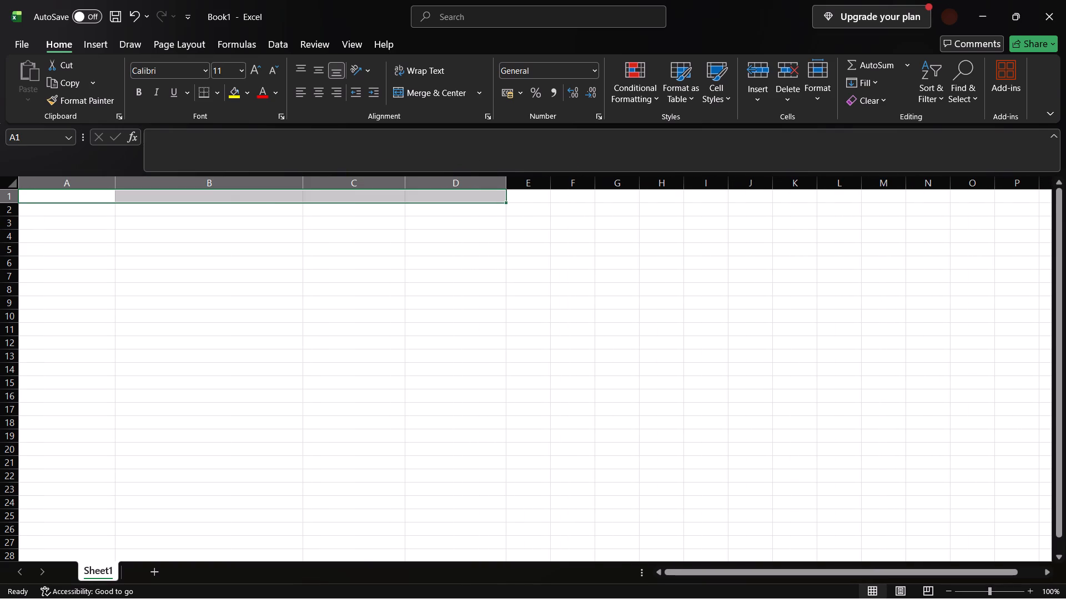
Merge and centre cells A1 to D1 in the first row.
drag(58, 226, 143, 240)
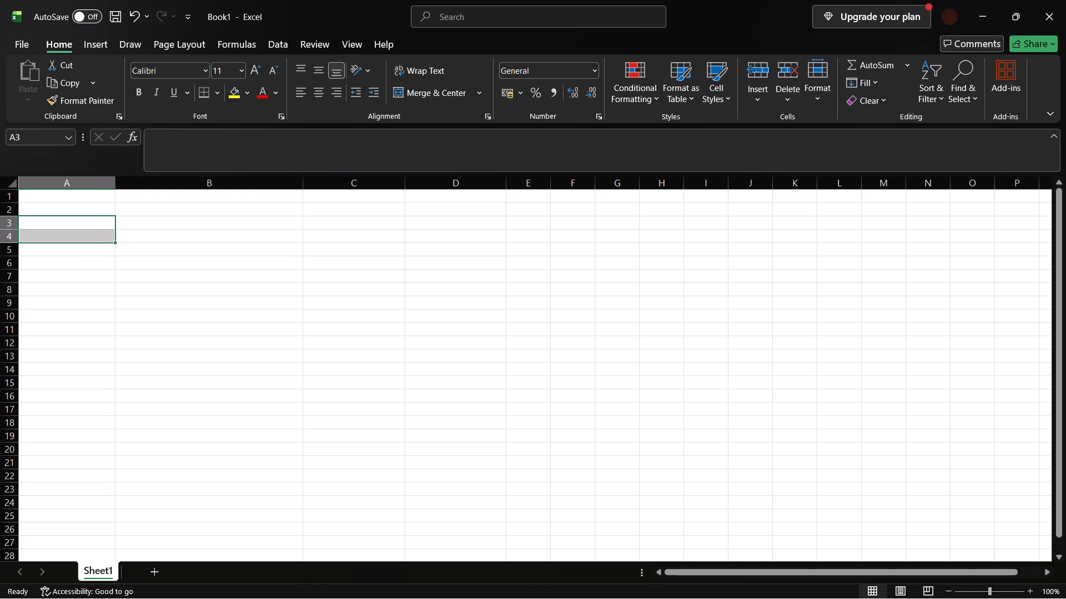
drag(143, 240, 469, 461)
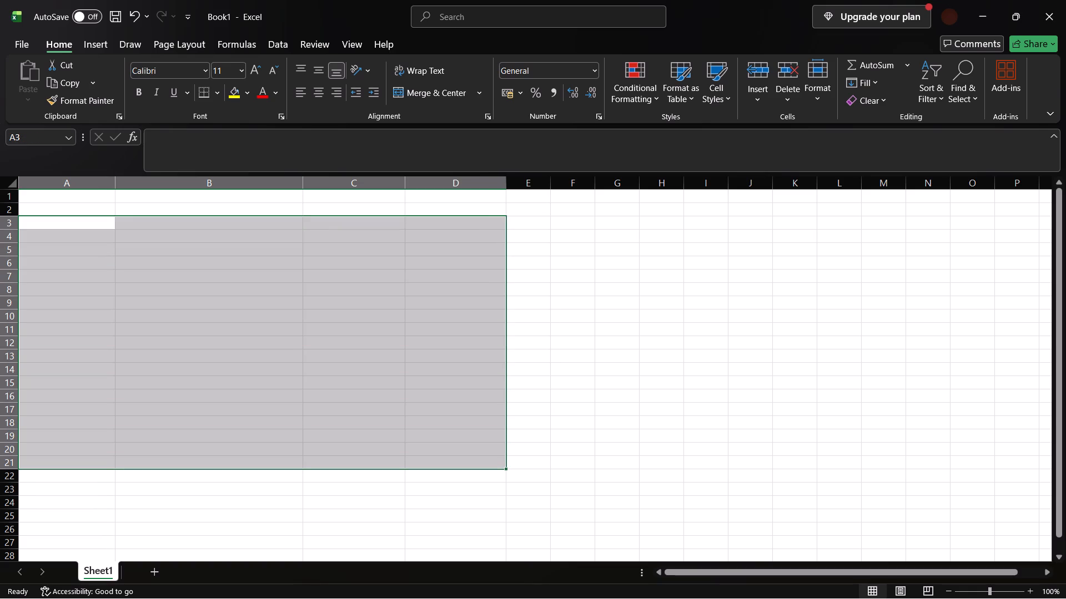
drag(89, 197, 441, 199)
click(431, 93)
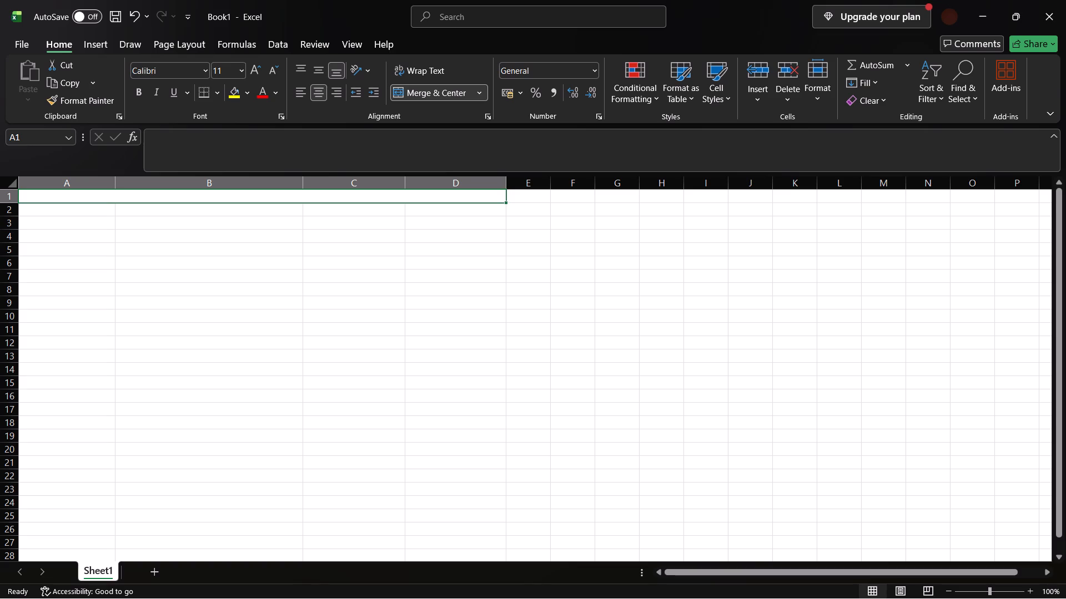
Enter EXPENSES as the sheet title in row 1.
click(98, 211)
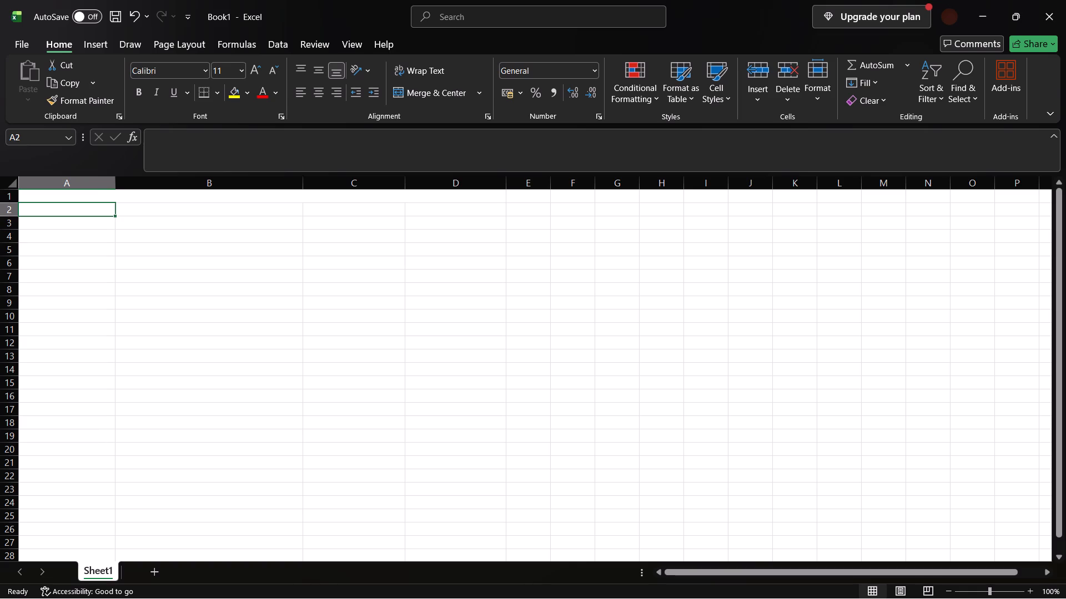
text(EXPENSES)
key(Down)
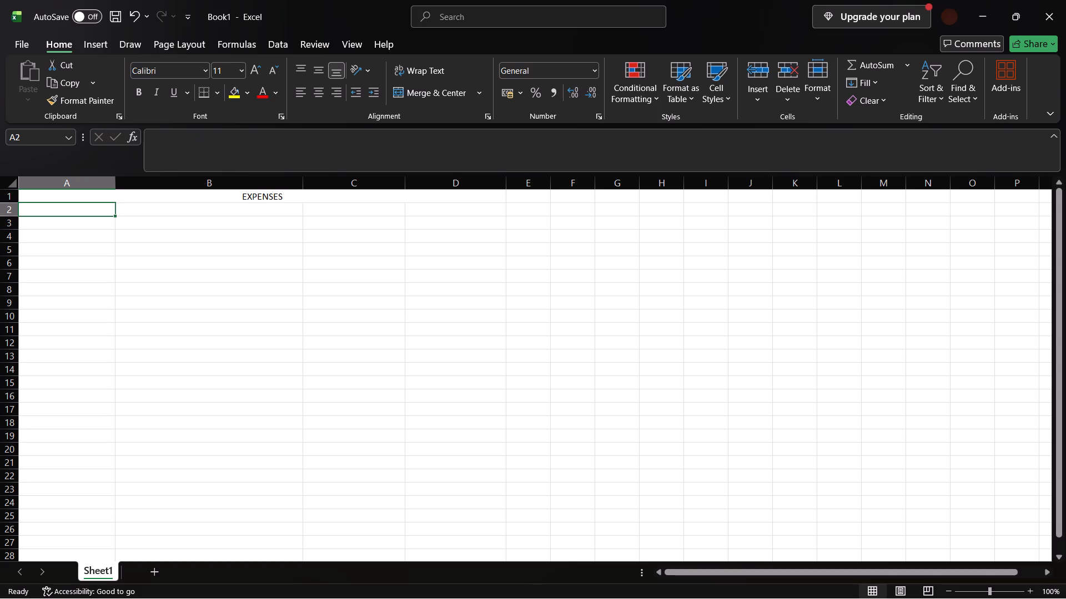
Enter the first expense item, Cleaning, in cell A2 with only its first letter capitalised.
text(cLEANING)
key(BackSpace)
key(BackSpace)
key(BackSpace)
key(BackSpace)
key(BackSpace)
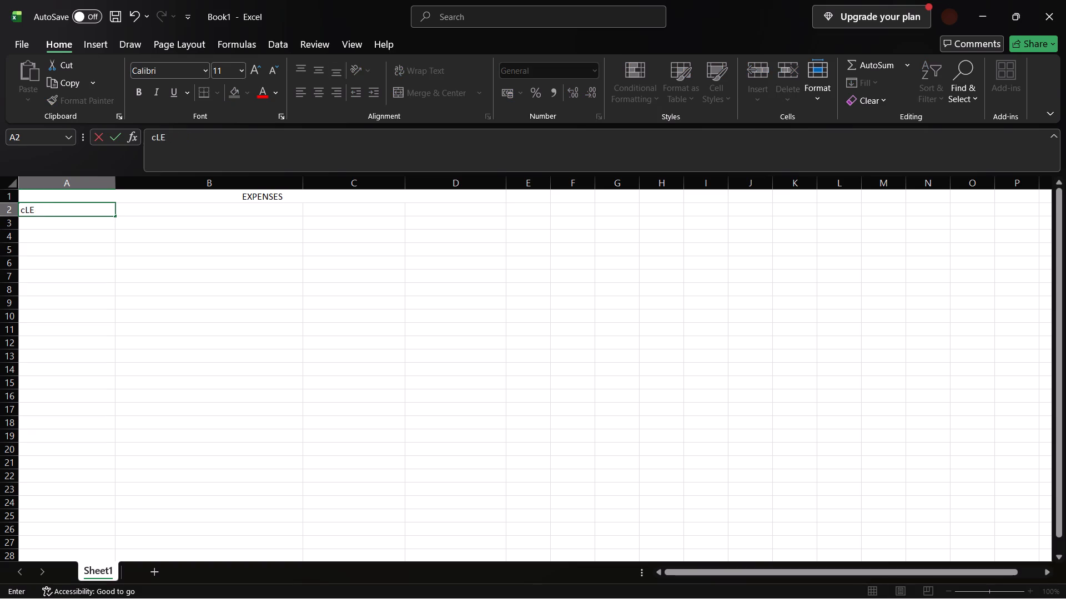
key(BackSpace)
key(BackSpace)
key(BackSpace)
key(BackSpace)
text(cLEANING)
key(BackSpace)
key(BackSpace)
key(BackSpace)
key(BackSpace)
key(BackSpace)
key(BackSpace)
key(BackSpace)
key(BackSpace)
key(BackSpace)
key(BackSpace)
key(BackSpace)
key(BackSpace)
key(BackSpace)
key(BackSpace)
key(c)
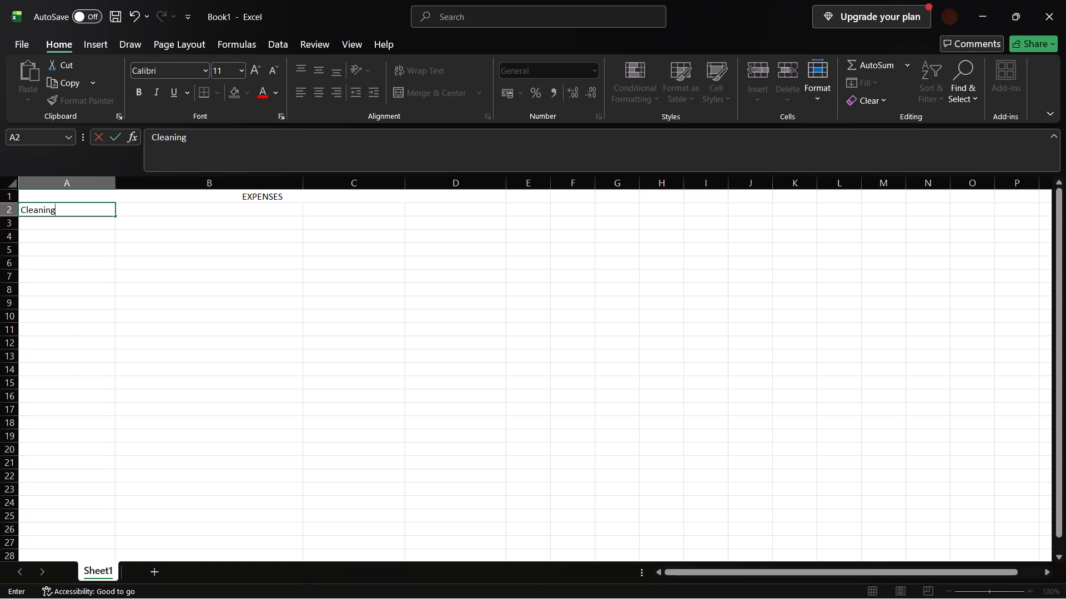
key(Right)
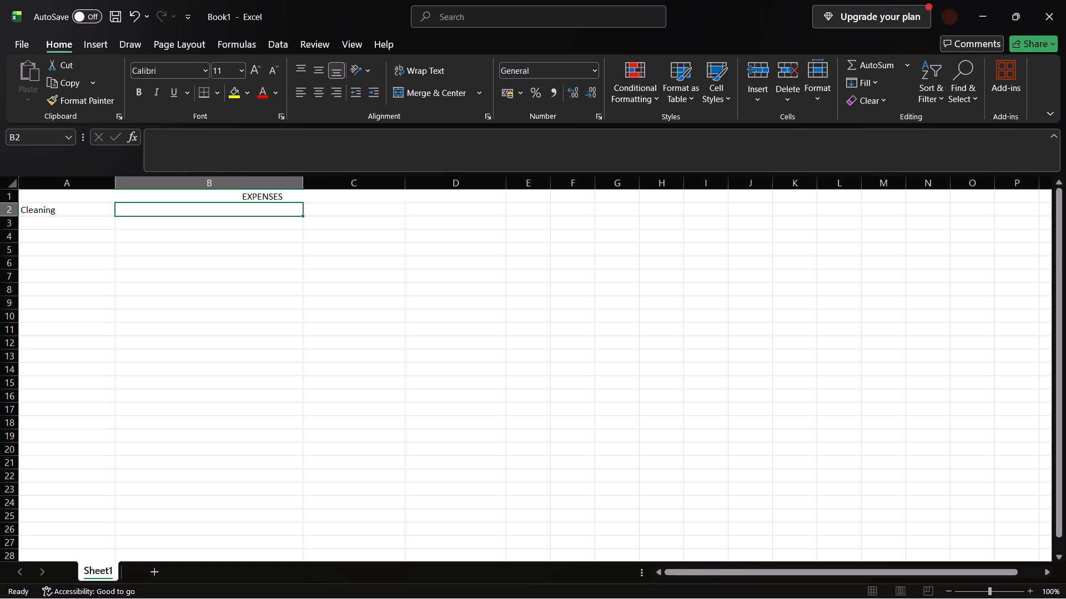
Unmerge the EXPENSES title, merge and centre it across A1:B1 only, and align it to the middle vertically.
click(201, 198)
click(457, 94)
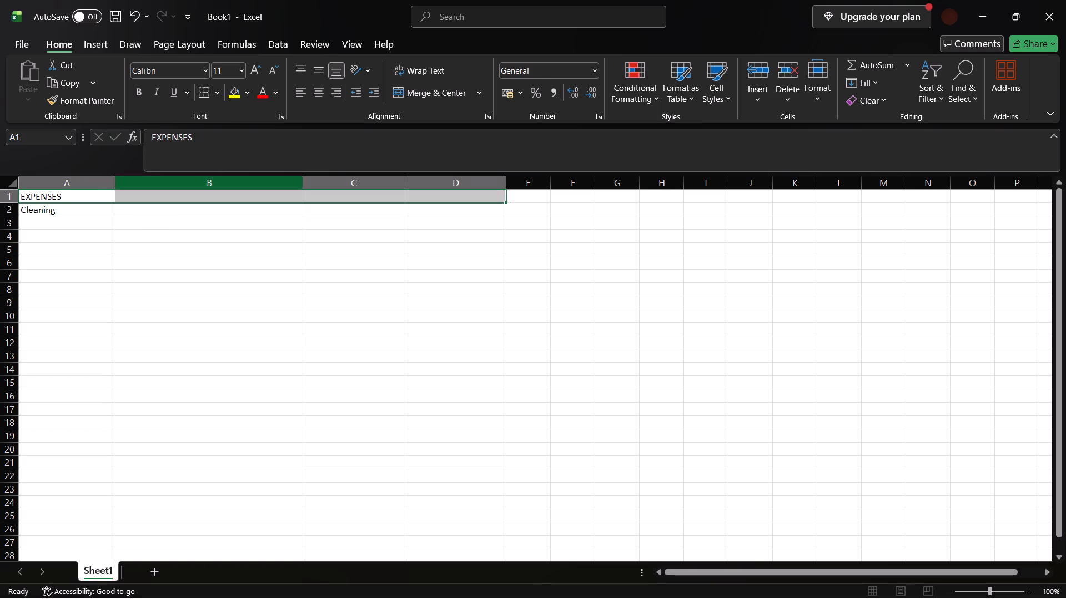
drag(187, 200, 97, 199)
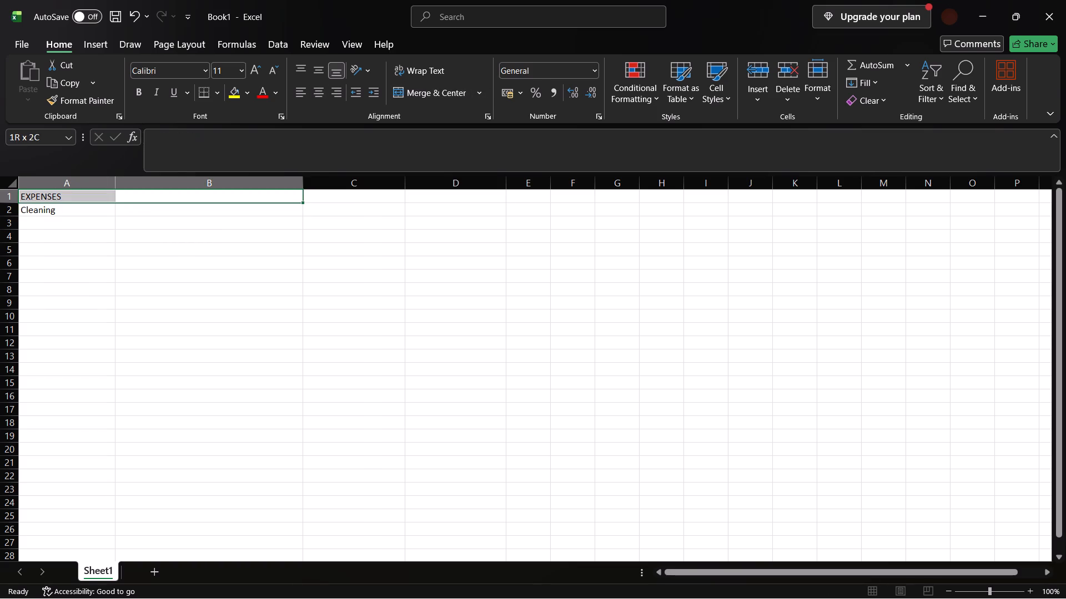
drag(97, 199, 97, 197)
click(431, 94)
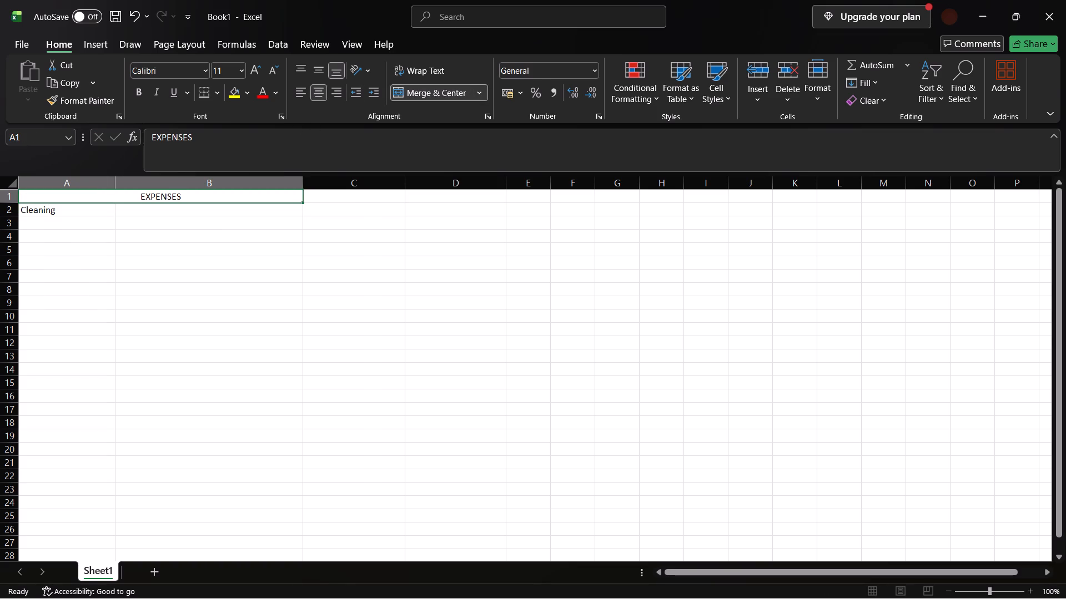
click(318, 73)
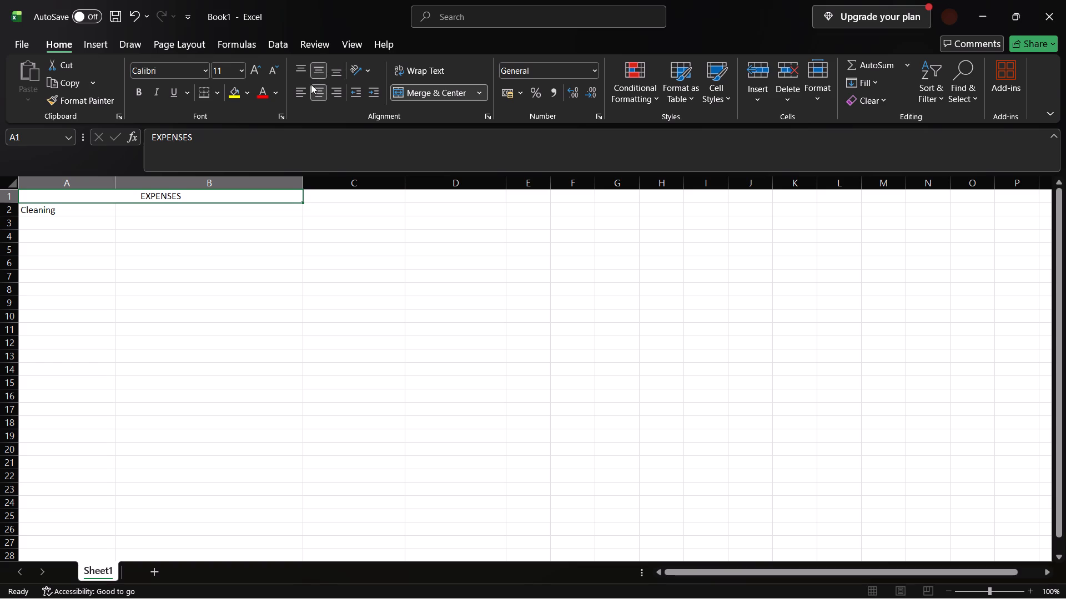
click(314, 88)
click(314, 88)
Centre the contents of cells A2 to B17 both horizontally and vertically.
drag(49, 212, 245, 409)
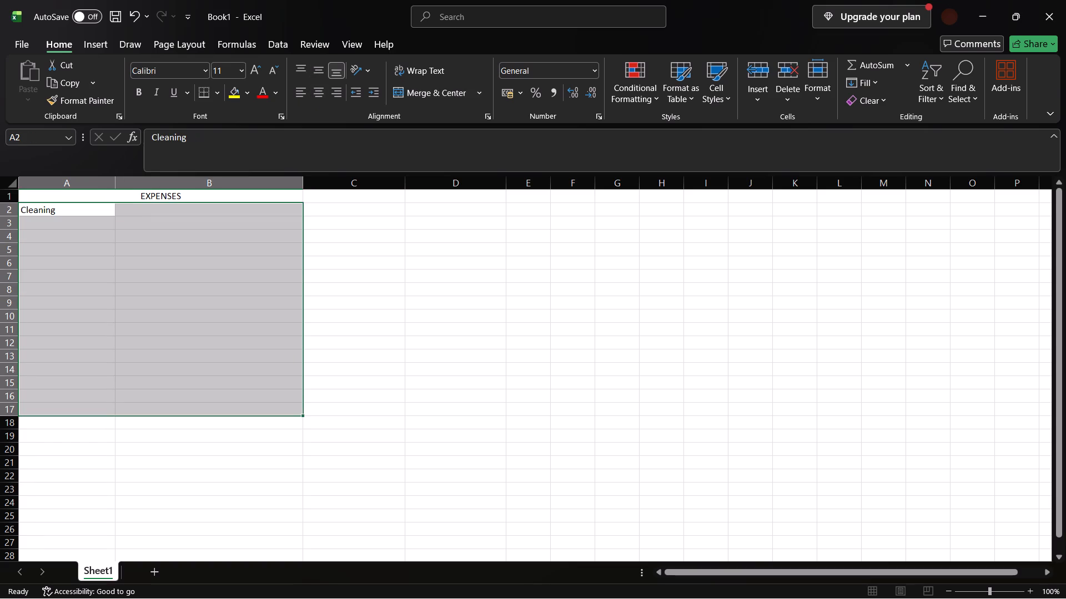
click(318, 68)
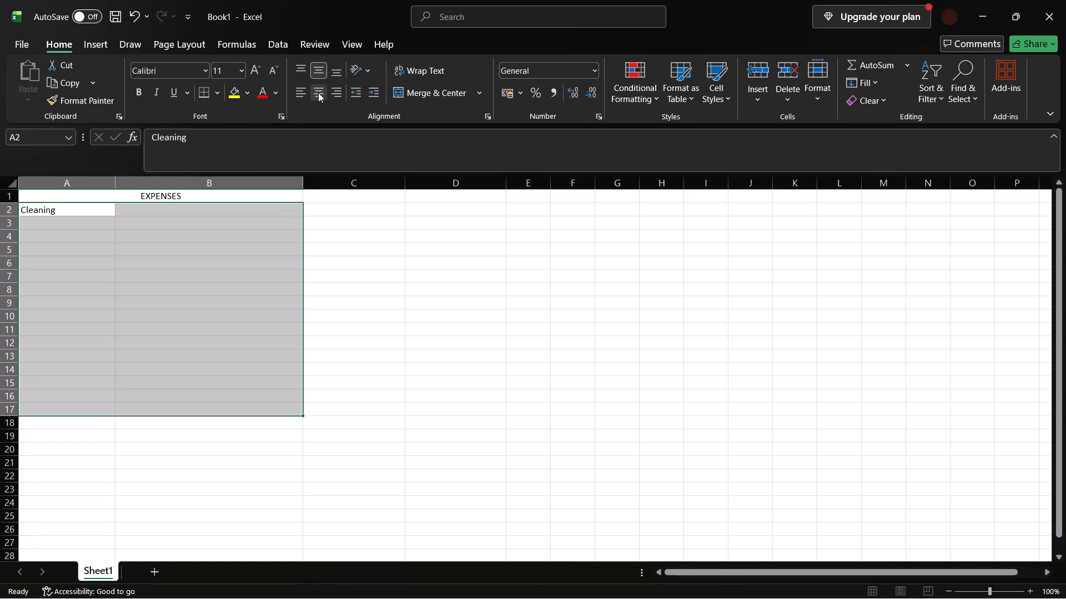
click(318, 93)
Increase the heights of rows 2 and 1, leaving row 2 taller than the title row.
drag(5, 215, 13, 231)
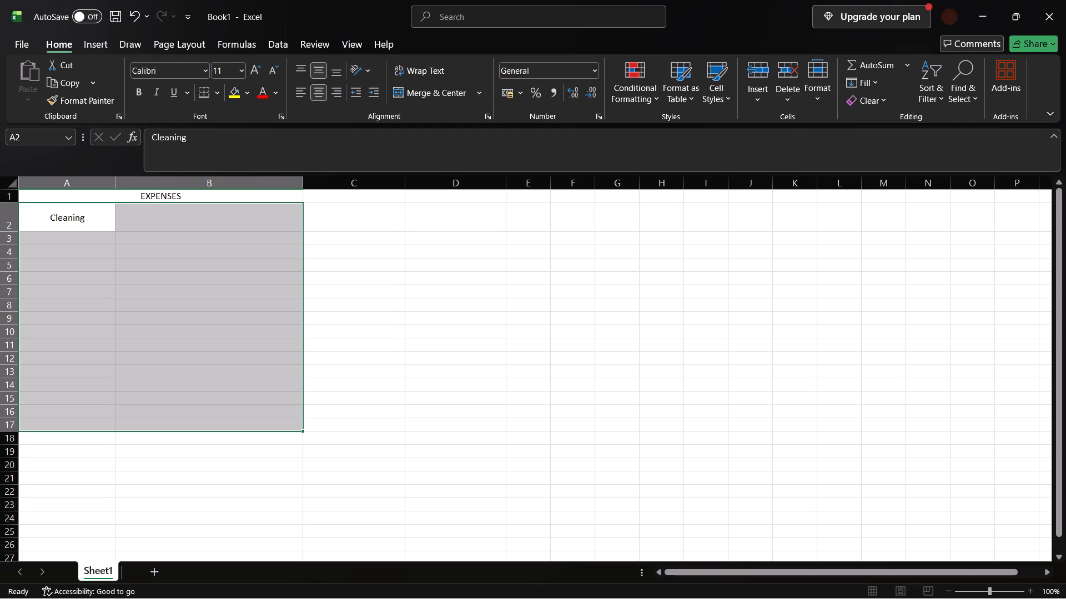
drag(16, 204, 16, 211)
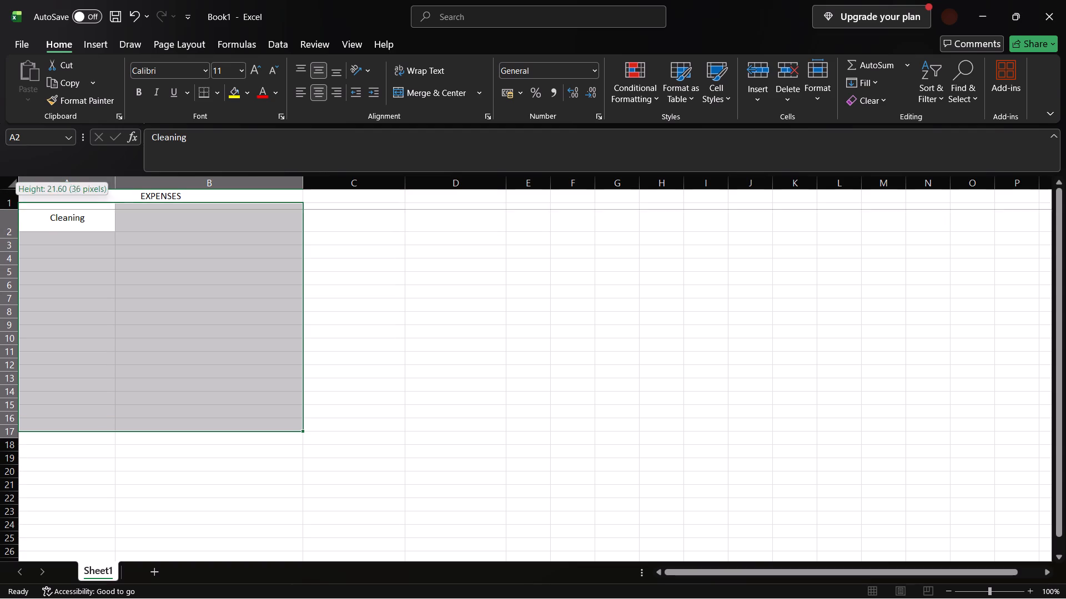
drag(16, 211, 16, 212)
Enter 10,000 in cell B2 as the Cleaning expense.
click(187, 236)
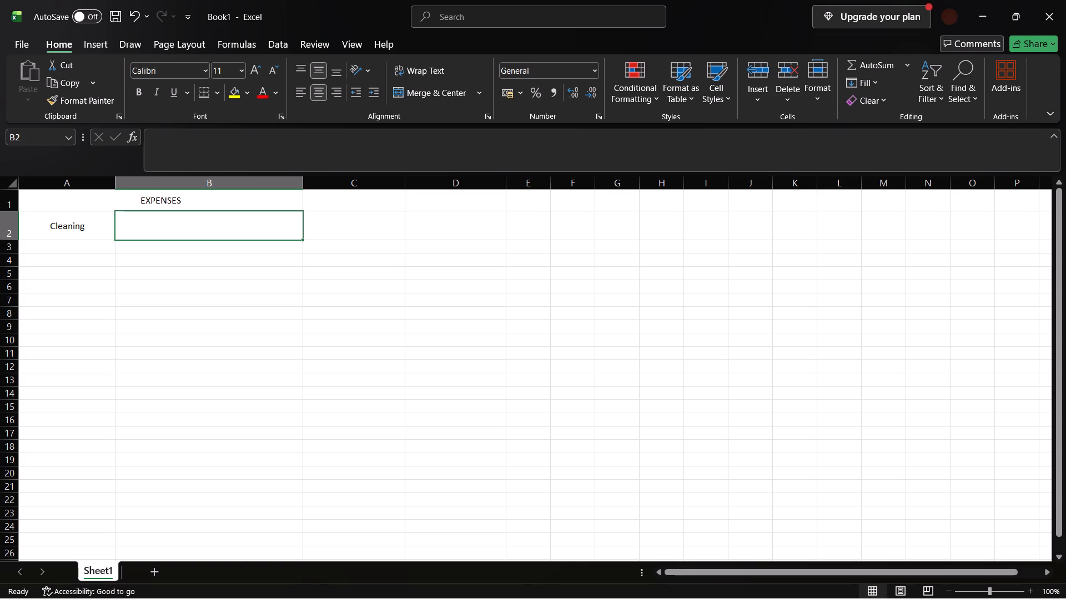
text(10)
text(,000)
key(Down)
key(Left)
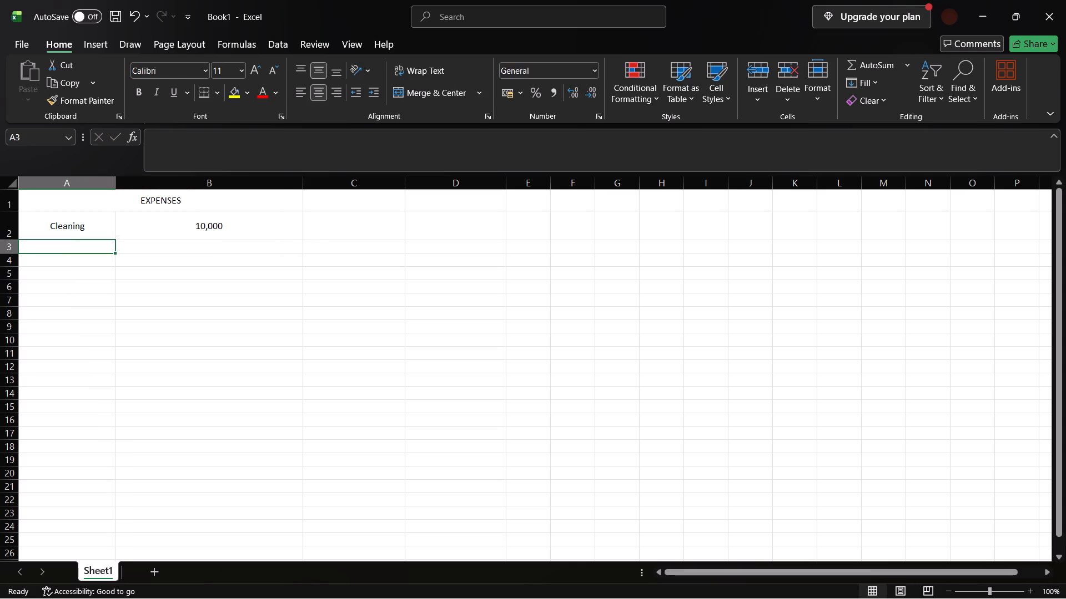
Add Bricks in cell A3 with an amount of 1,00,000 in B3.
text(Bricks)
key(Right)
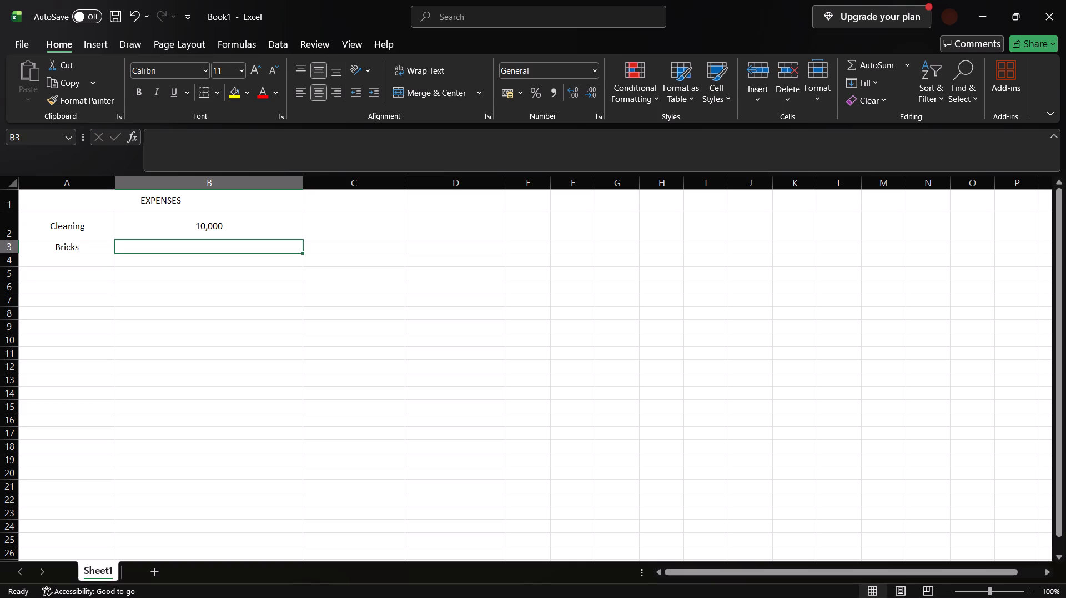
click(203, 247)
text(10)
text(,00)
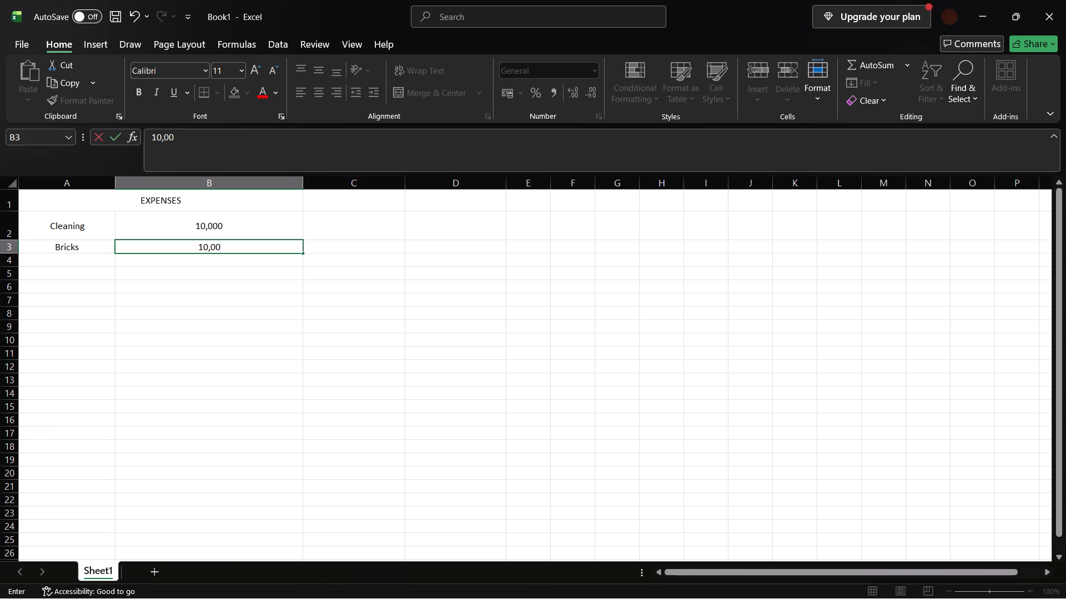
key(BackSpace)
key(BackSpace)
key(BackSpace)
key(BackSpace)
text(,00,000)
key(Down)
key(Left)
Add Balu in cell A4 with an amount of 50,000 in B4.
text(Balu)
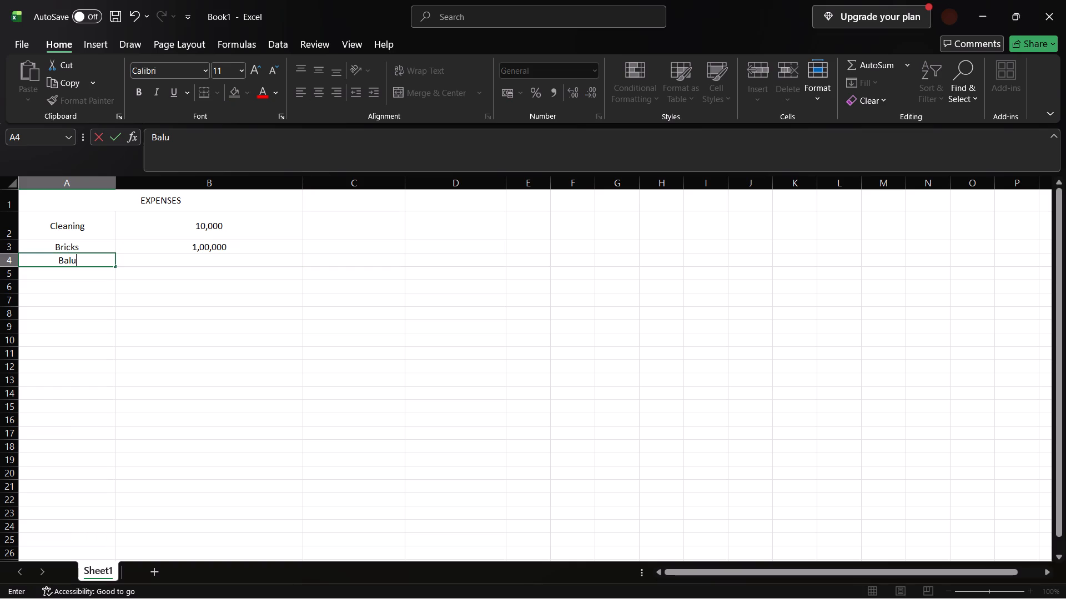
key(Right)
key(1)
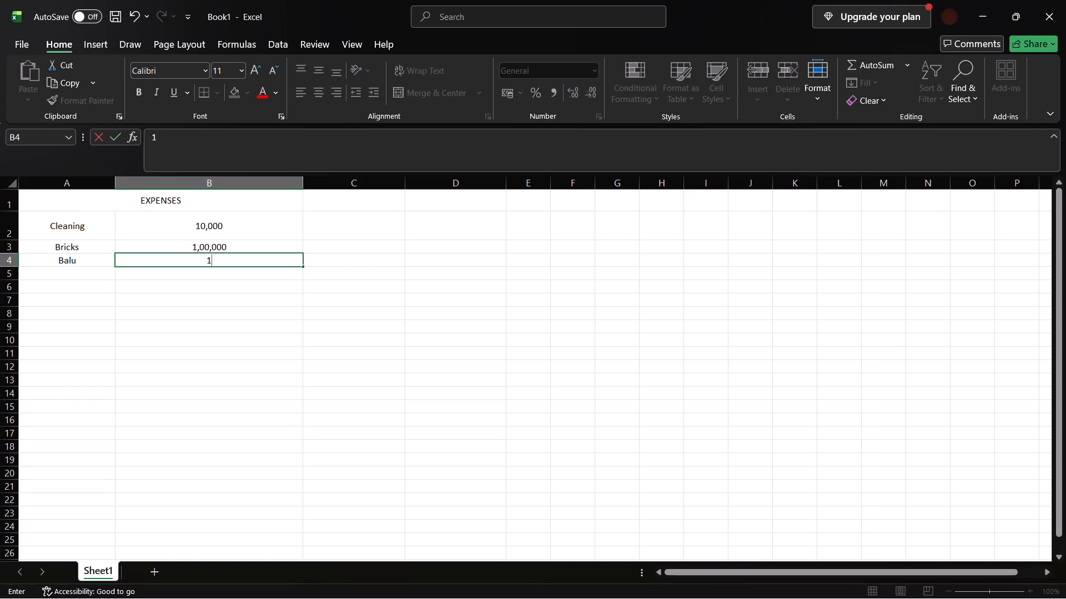
key(BackSpace)
text(50,000)
key(Down)
key(Left)
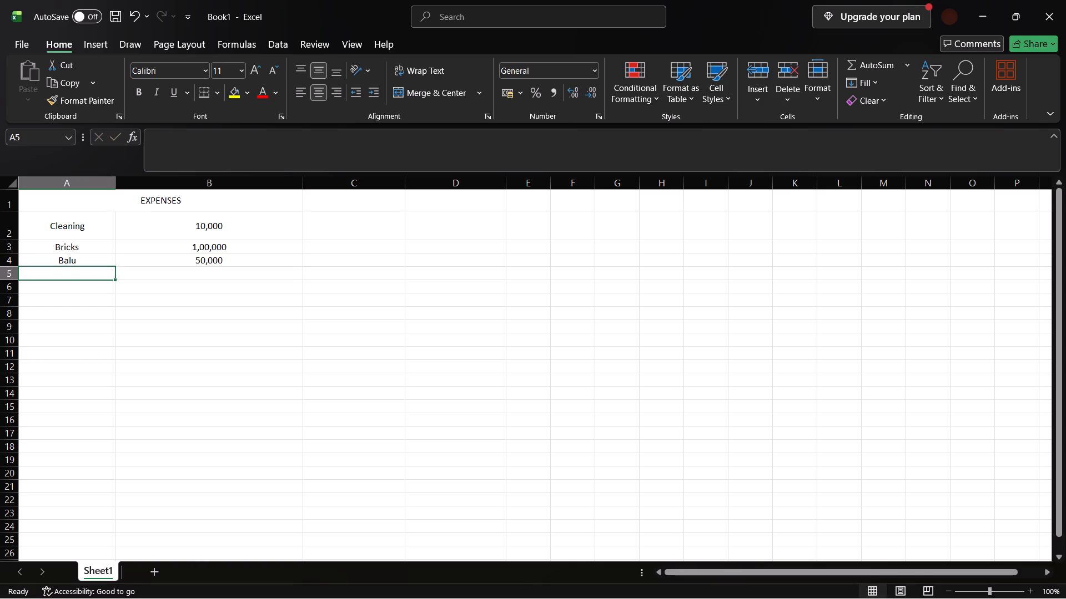
Add Gitti in cell A5 with an amount of 50,000 in B5.
text(Gitti)
key(Right)
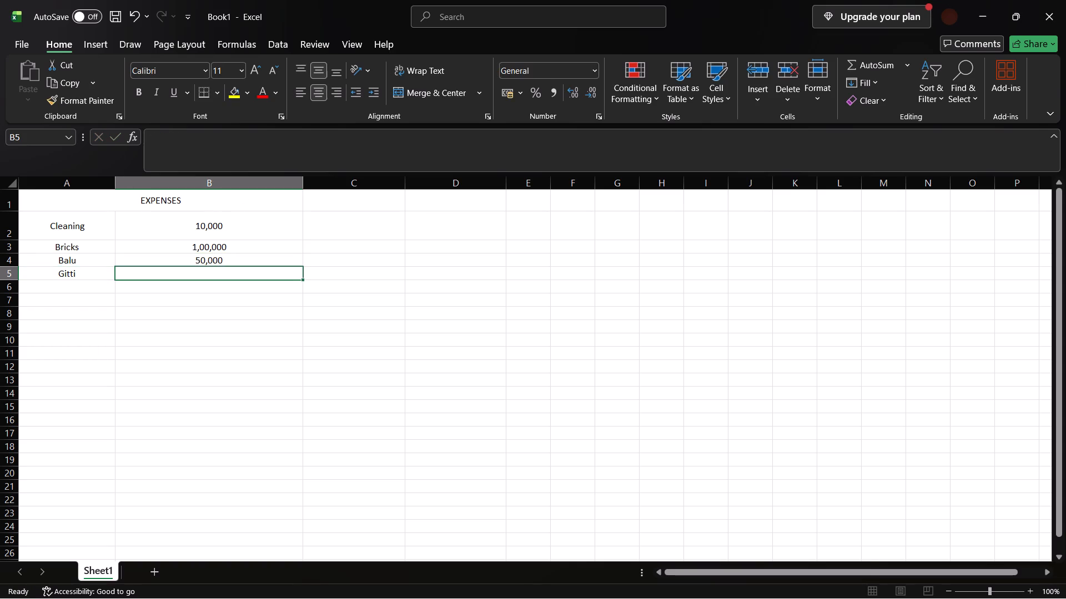
text(50,000)
key(Down)
key(Left)
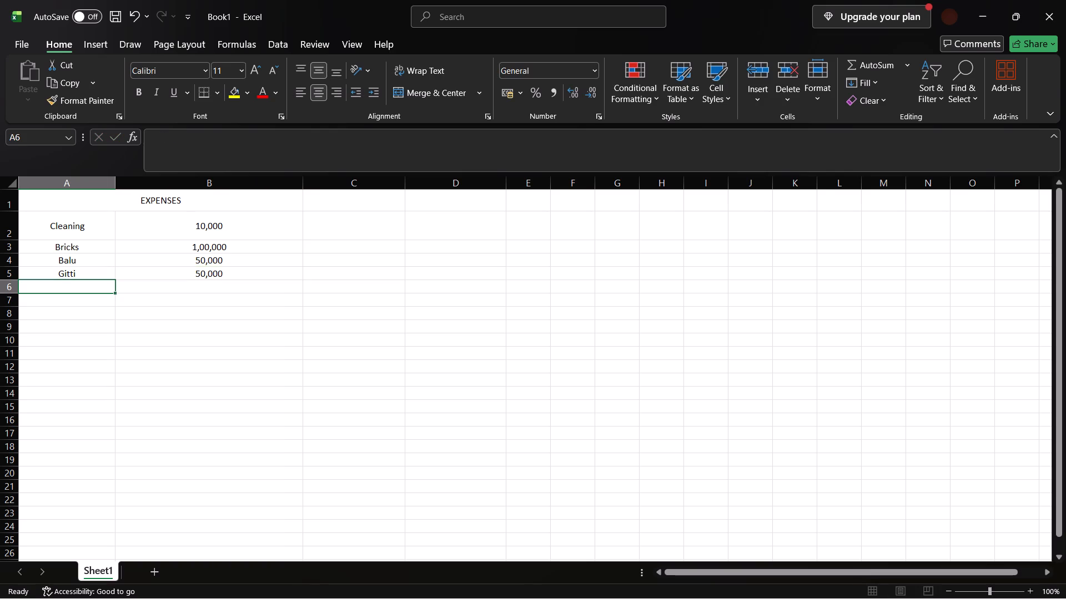
Add Cement in cell A6 with an amount of 2,00,000 in B6.
text(Cement)
key(Right)
text(2,00,000)
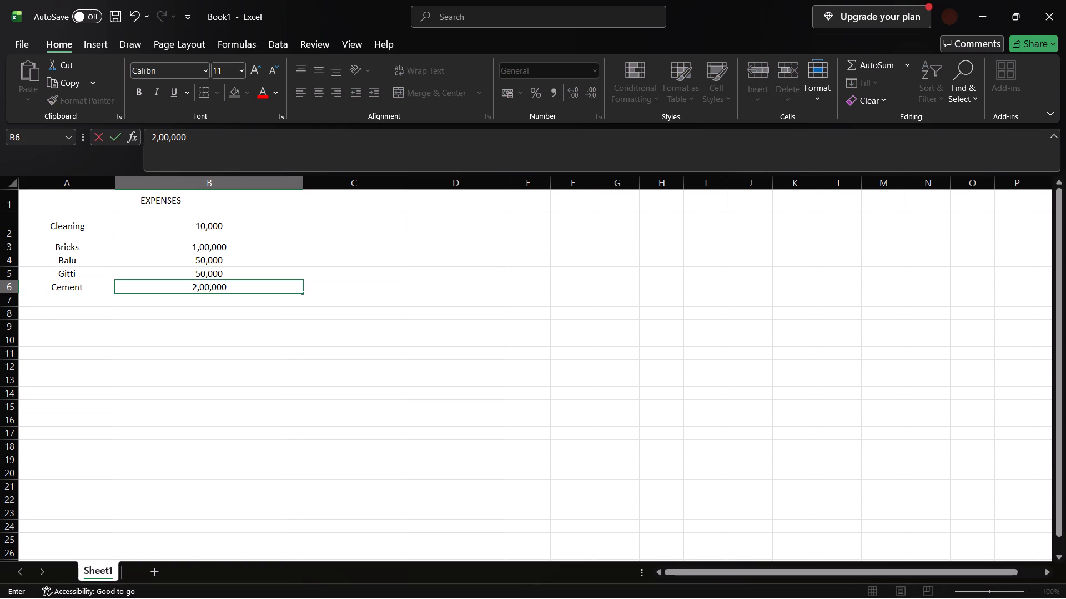
key(Down)
key(Left)
Enter Labour as the expense item in cell A7, dismissing the screen-capture overlay.
text(Labout)
key(Print)
key(r)
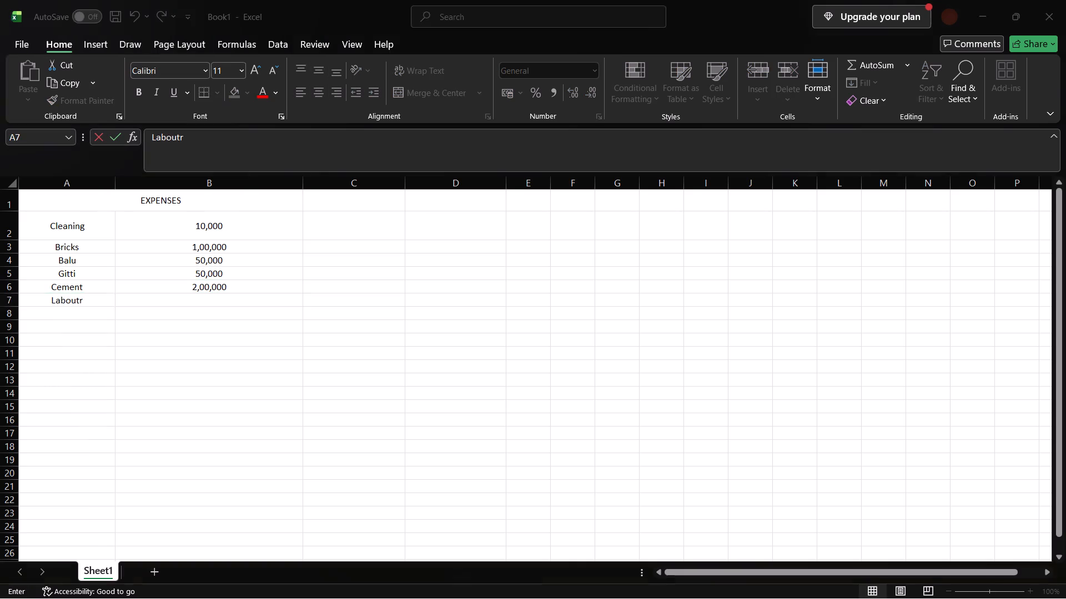
key(BackSpace)
key(BackSpace)
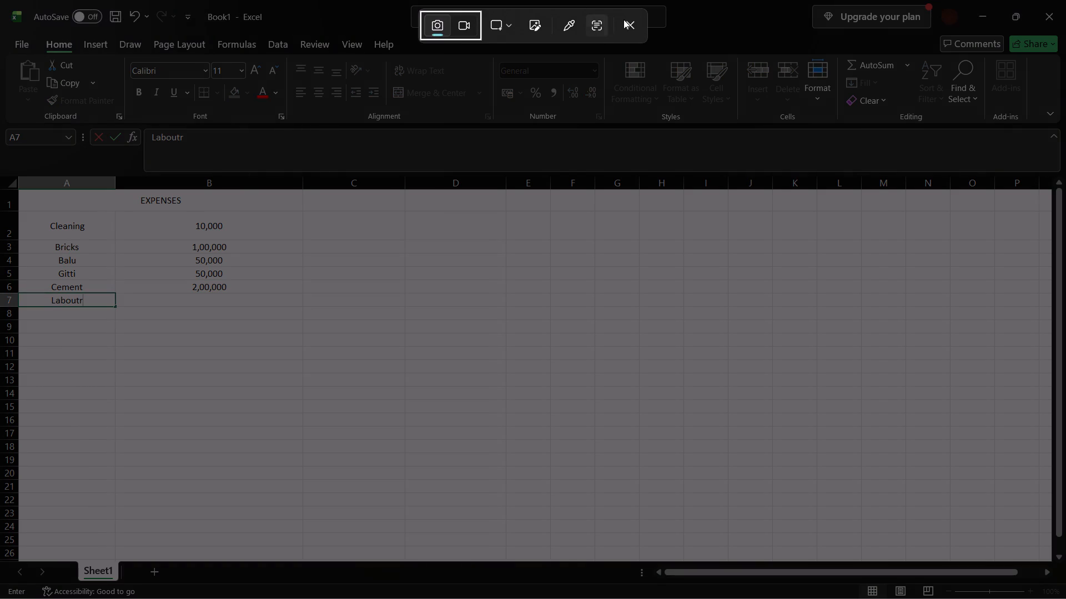
click(623, 19)
key(BackSpace)
key(BackSpace)
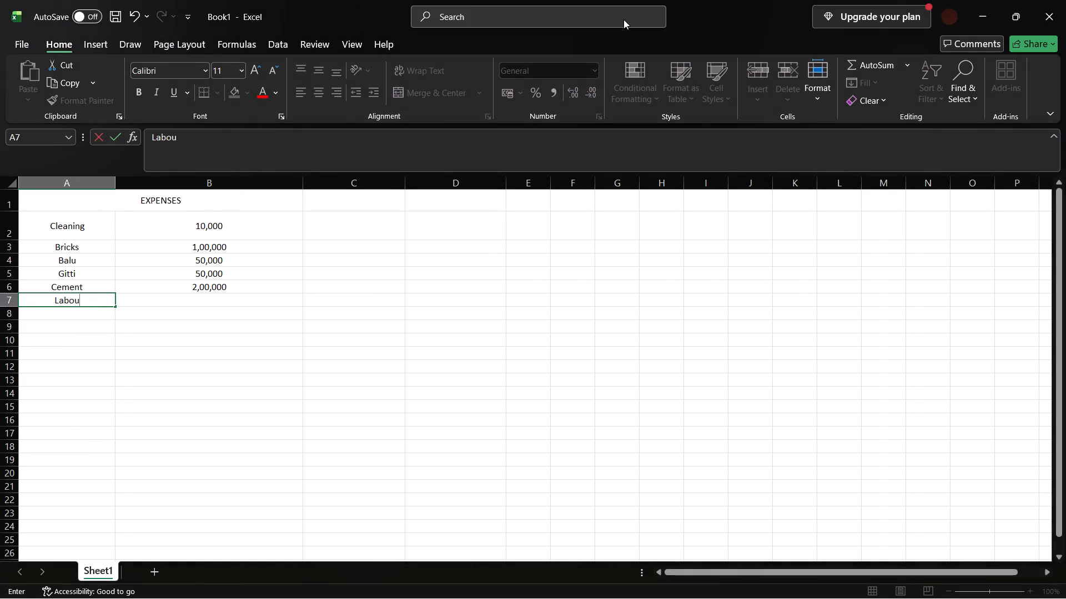
key(r)
key(Right)
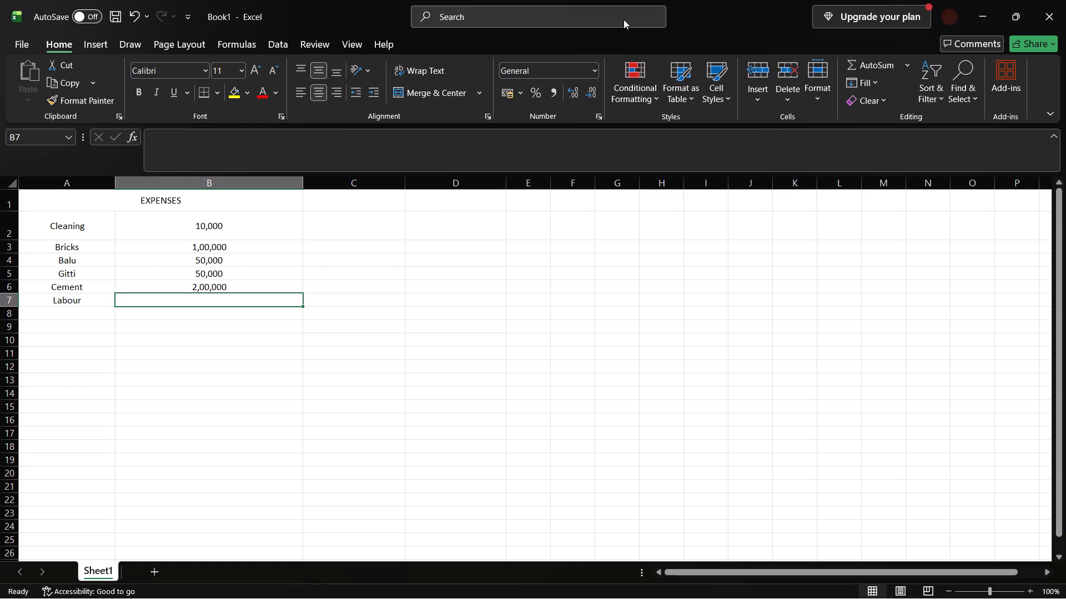
Enter 2,00,000 in cell B7 as the Labour expense.
text(2,00)
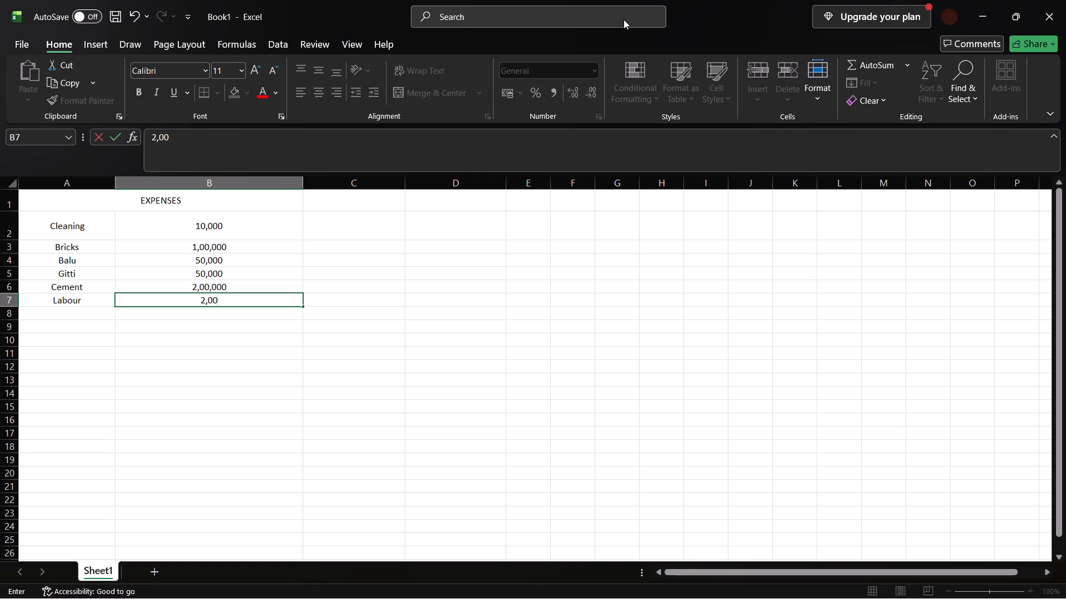
text(.000)
key(BackSpace)
key(BackSpace)
key(BackSpace)
key(BackSpace)
text(,000)
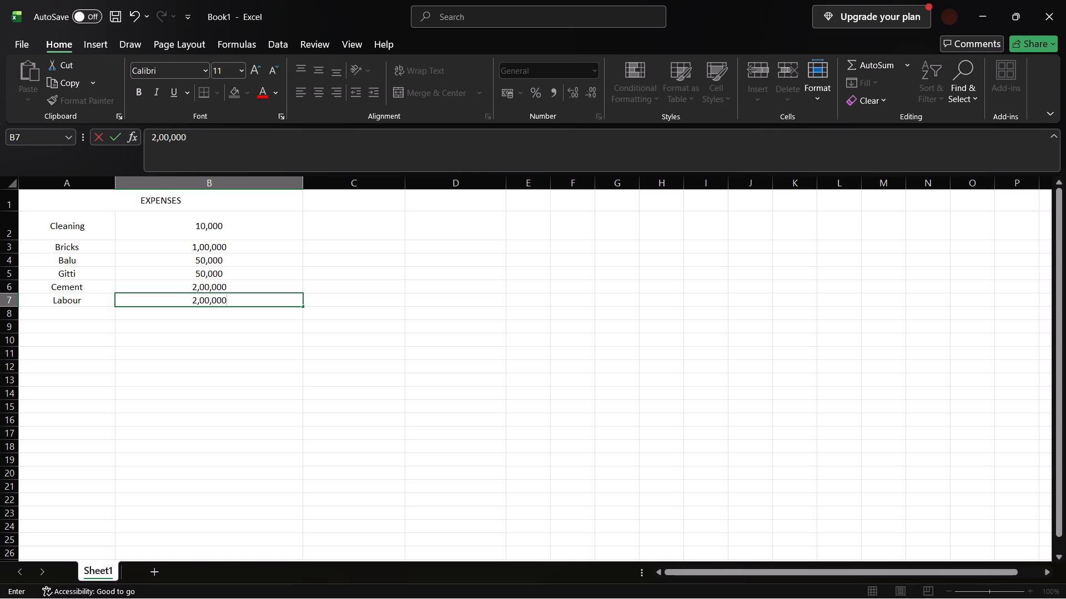
Select the amounts in B2 to B7 to check their sum.
drag(245, 297, 244, 216)
drag(244, 216, 247, 296)
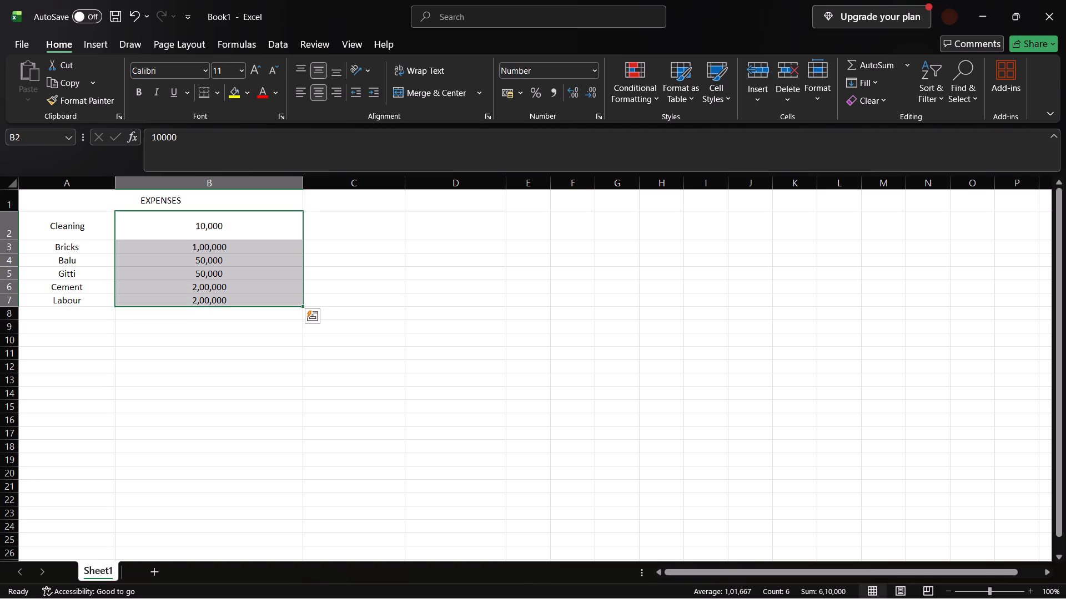
Add Finishing, with a capital F, in cell A8 with an amount of 2,00,000 in B8.
click(69, 309)
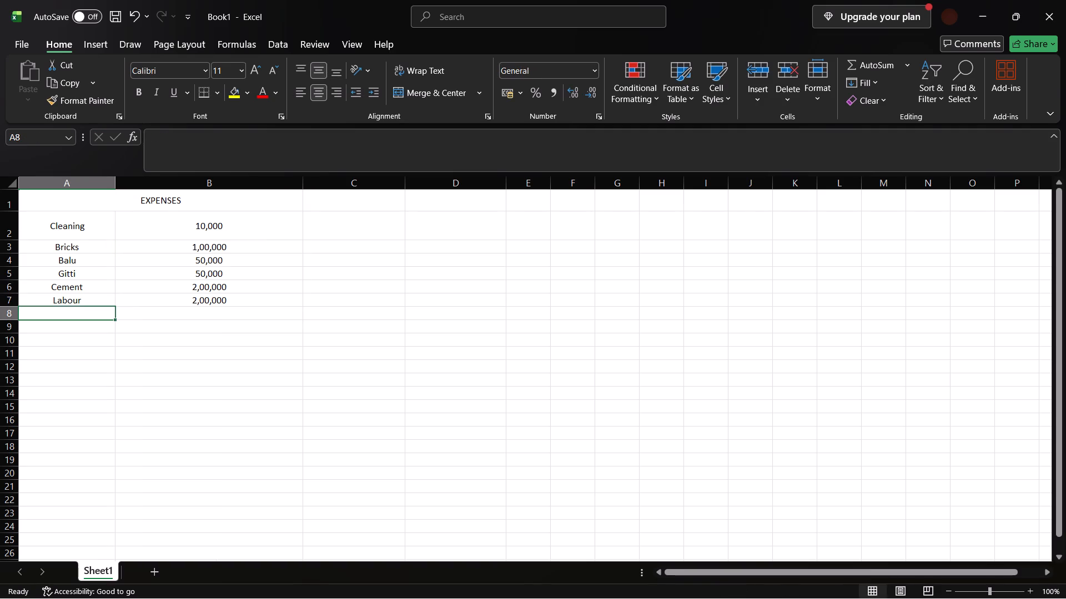
text(finishing)
key(BackSpace)
key(BackSpace)
key(BackSpace)
key(BackSpace)
key(BackSpace)
key(BackSpace)
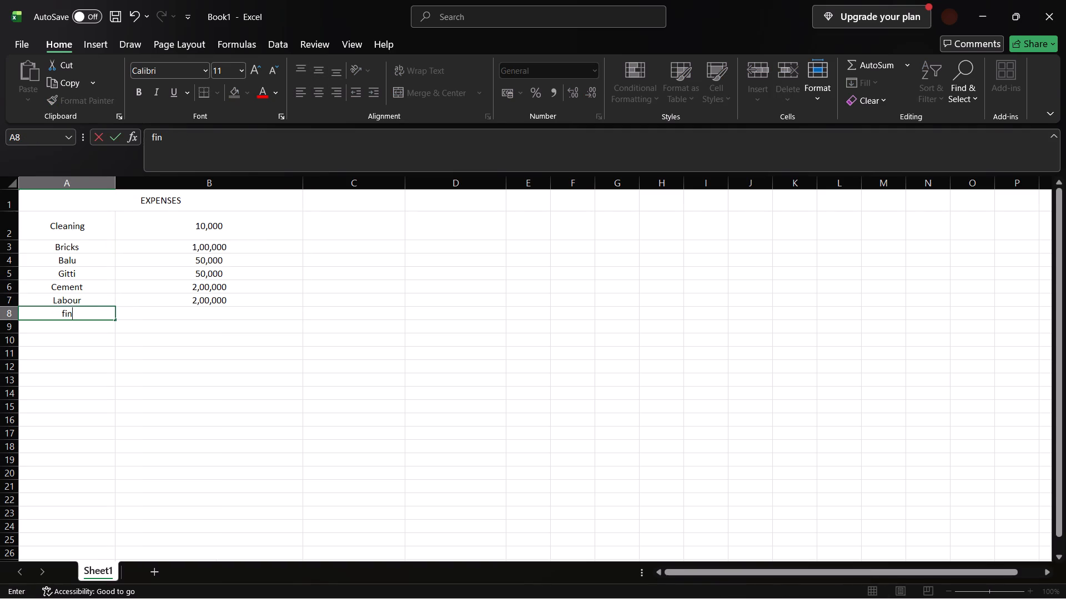
key(BackSpace)
key(BackSpace)
key(BackSpace)
text(Fini)
text(shing)
key(Right)
text(2,00,000)
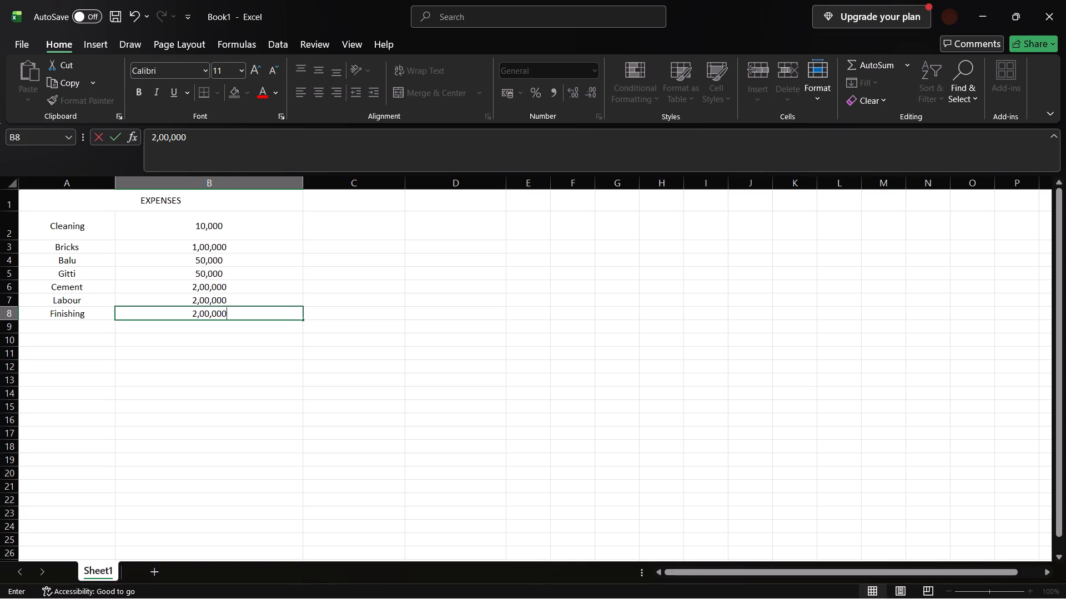
key(Down)
key(Left)
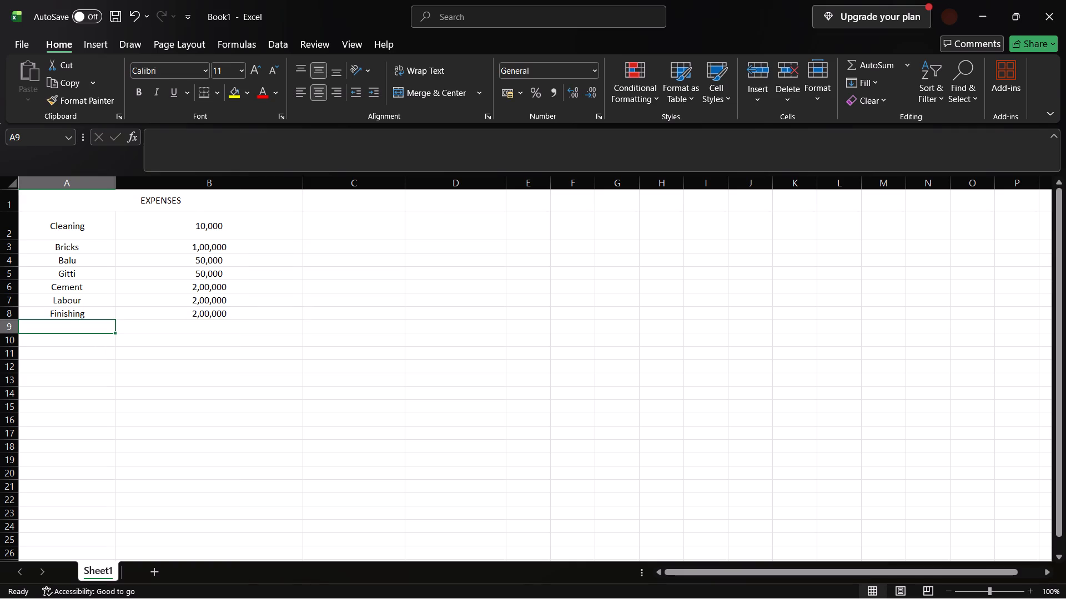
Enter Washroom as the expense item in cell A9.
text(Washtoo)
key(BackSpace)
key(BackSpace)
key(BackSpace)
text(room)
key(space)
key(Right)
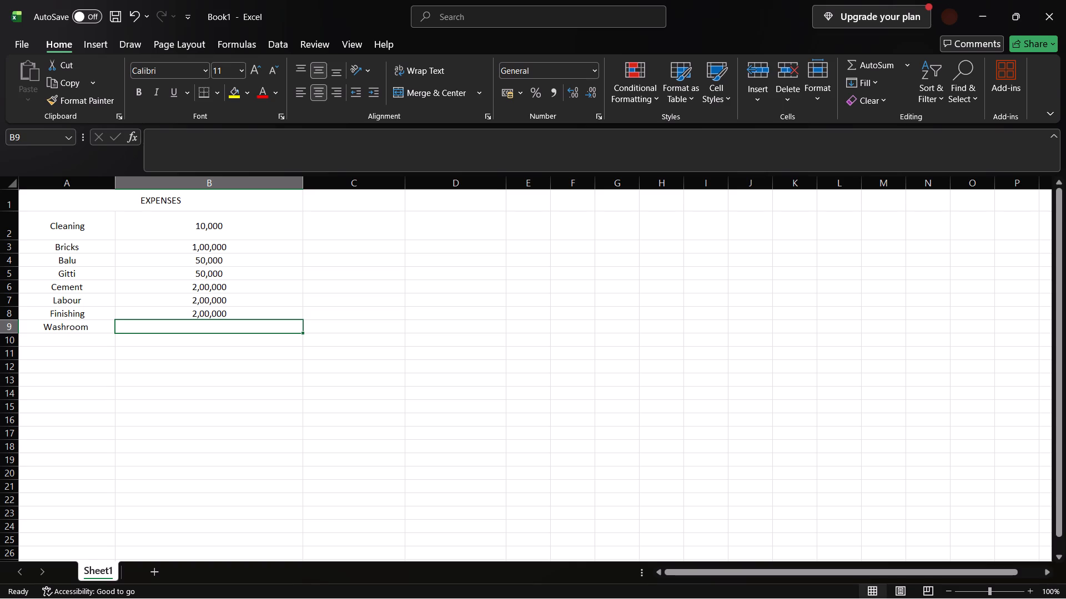
Replace the item in cell A9 with Washroom * 3.
click(94, 331)
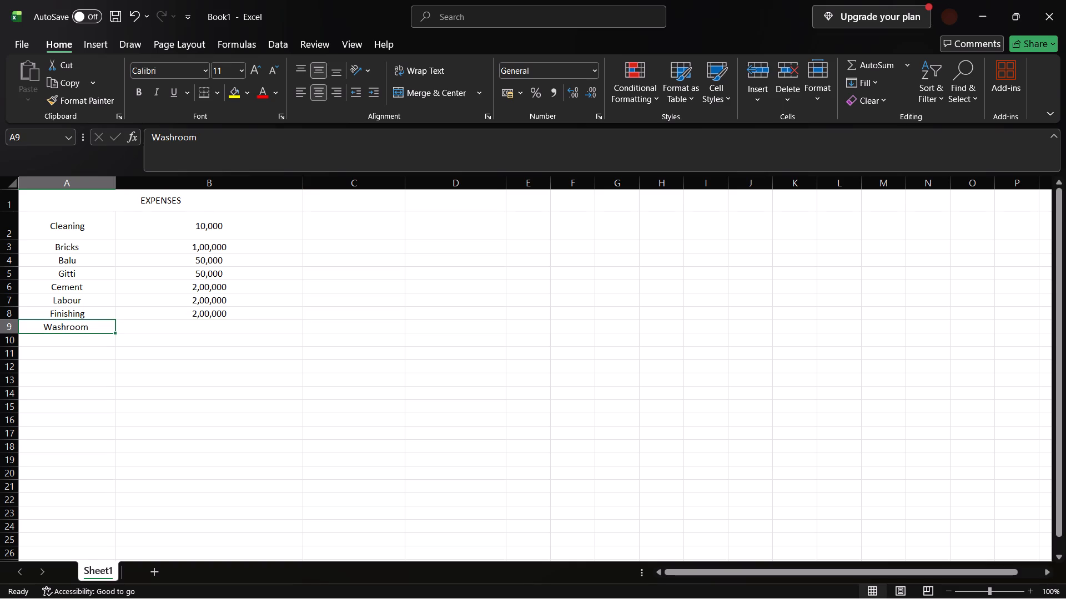
key(BackSpace)
text(Washroom)
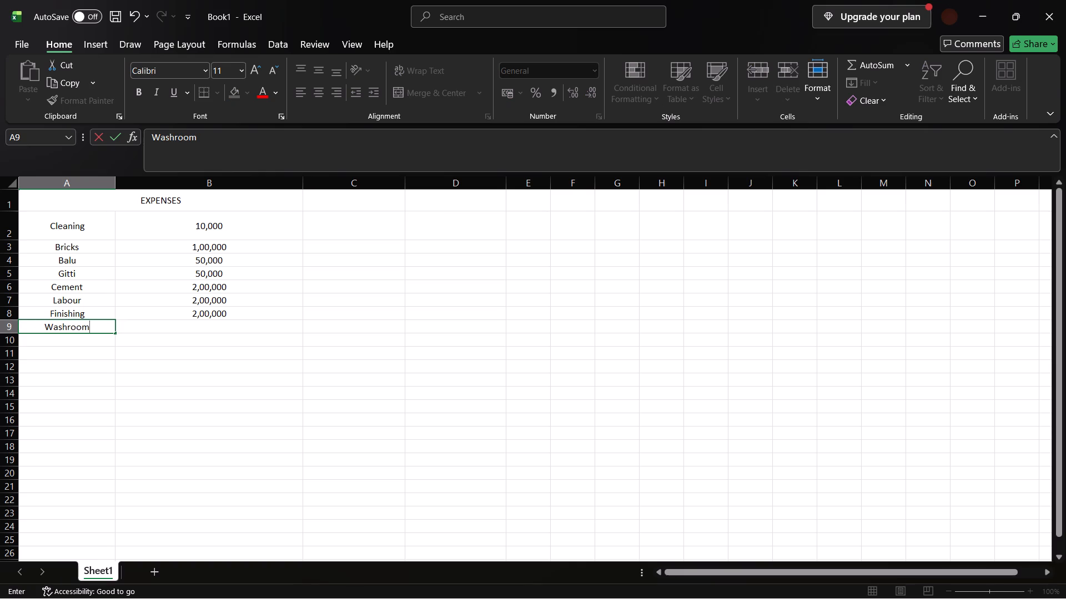
key(space)
text(*)
key(space)
text(3)
key(Right)
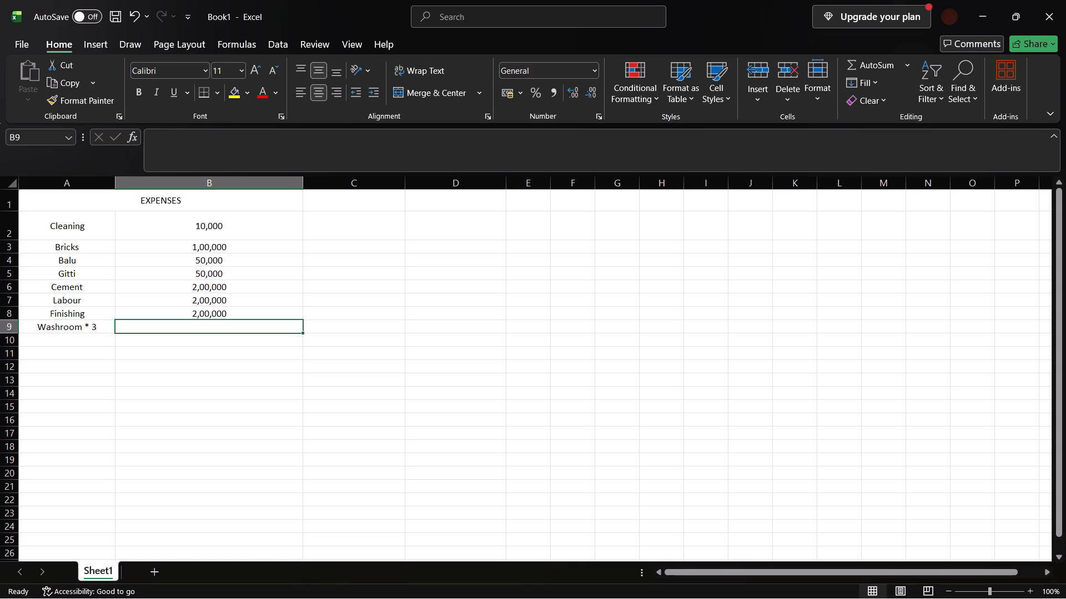
Enter 70,000 in cell B9 as the washroom expense.
text(100,)
key(BackSpace)
key(BackSpace)
key(BackSpace)
key(BackSpace)
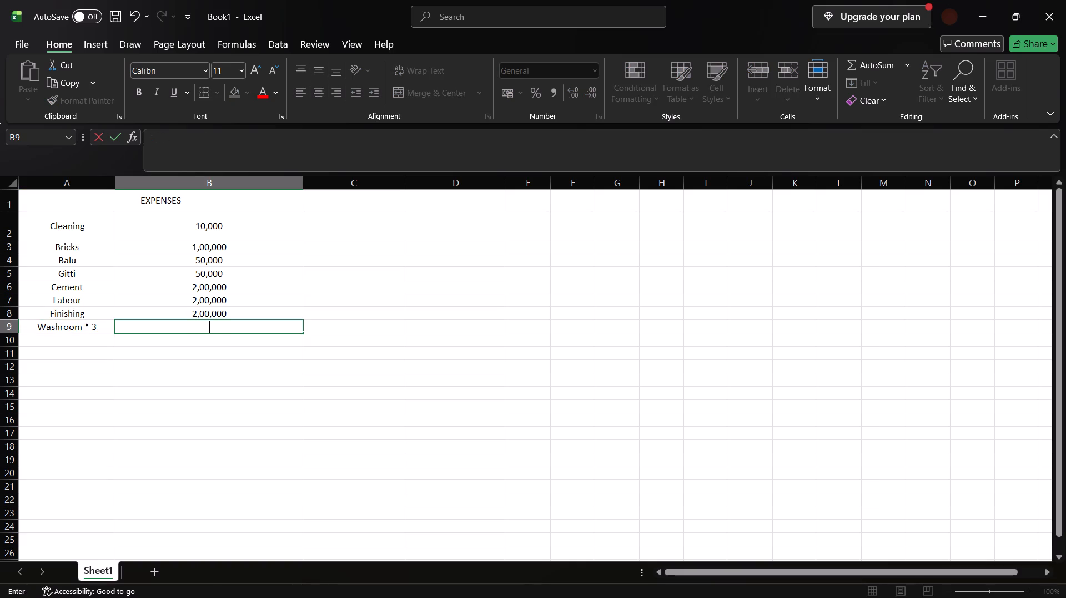
text(70,000)
key(Down)
key(Left)
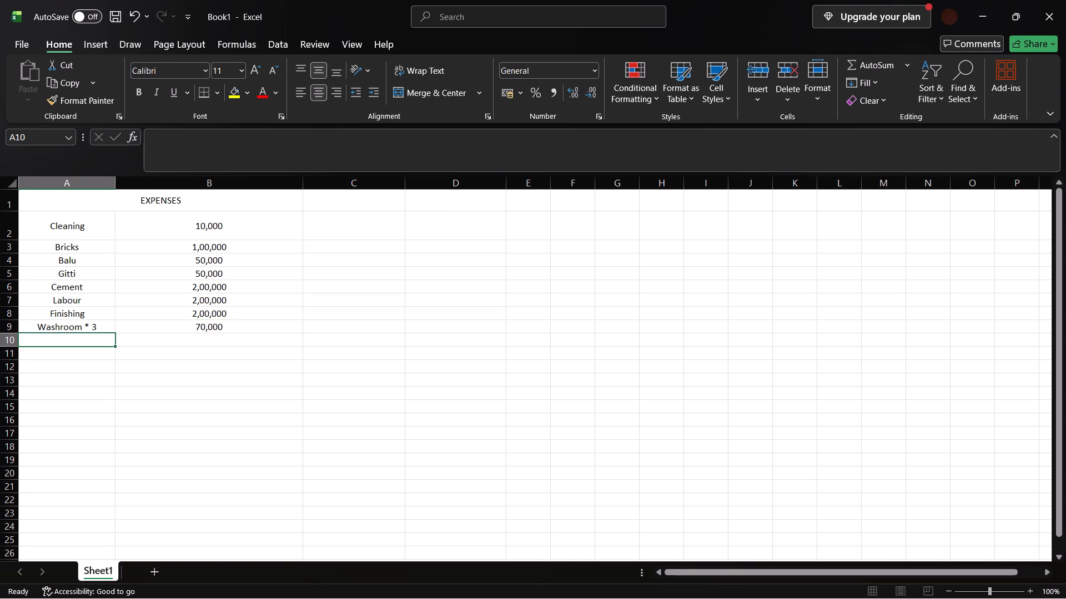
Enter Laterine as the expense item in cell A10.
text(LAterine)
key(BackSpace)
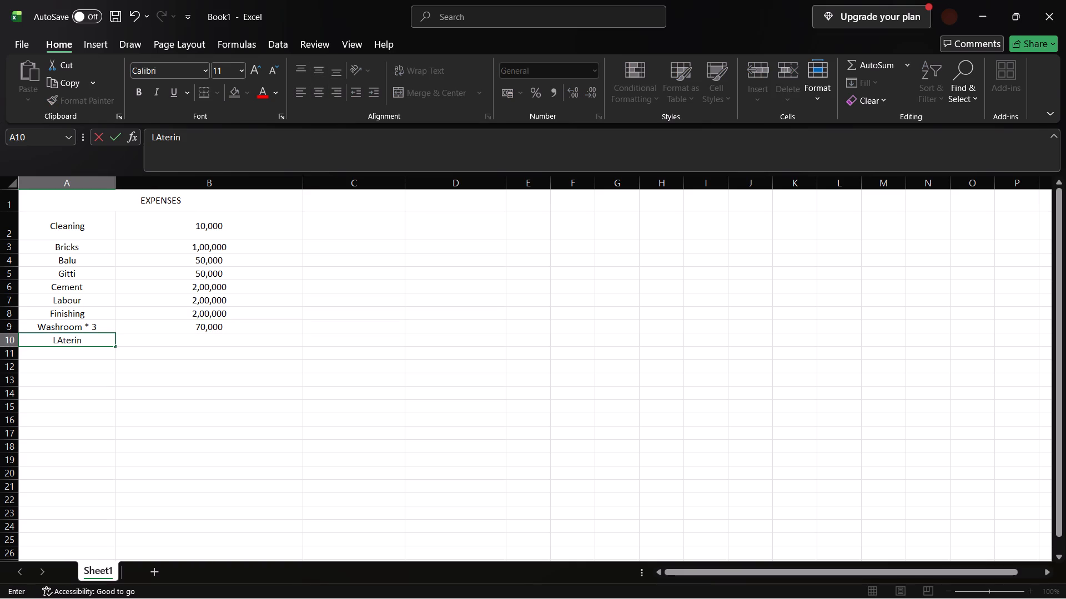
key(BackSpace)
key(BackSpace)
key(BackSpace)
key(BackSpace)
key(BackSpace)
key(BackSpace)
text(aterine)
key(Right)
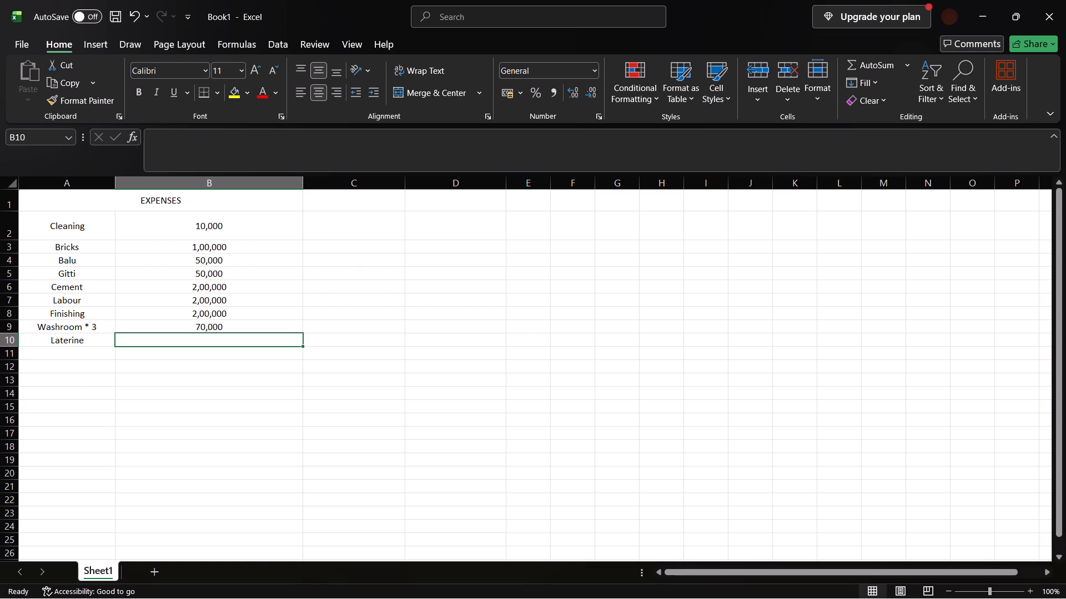
Replace the expense item in cell A10 with Laterine*3*2.
click(95, 339)
key(BackSpace)
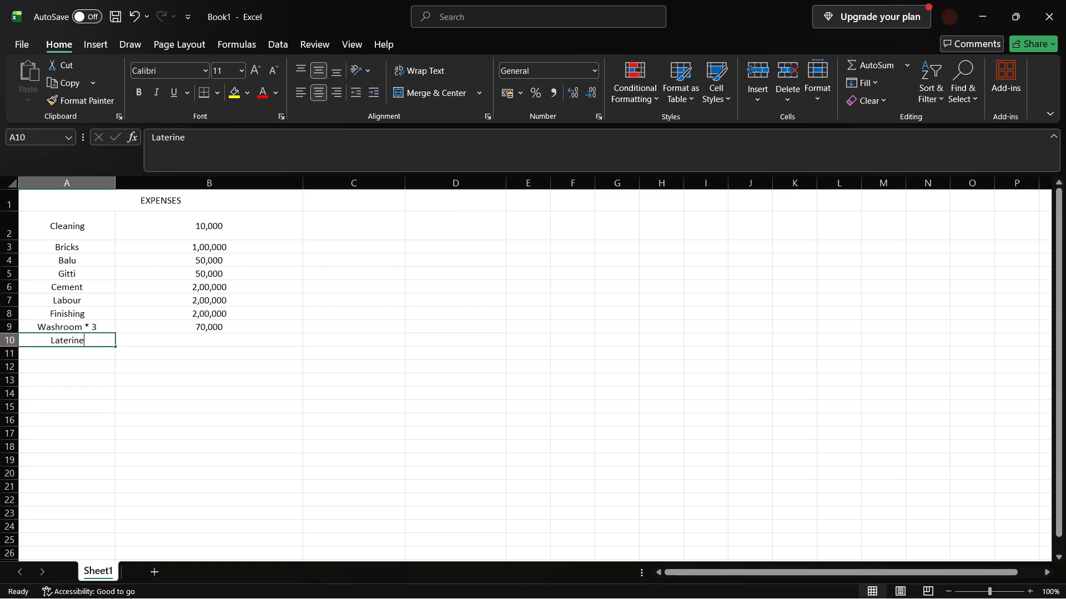
text(Laterine)
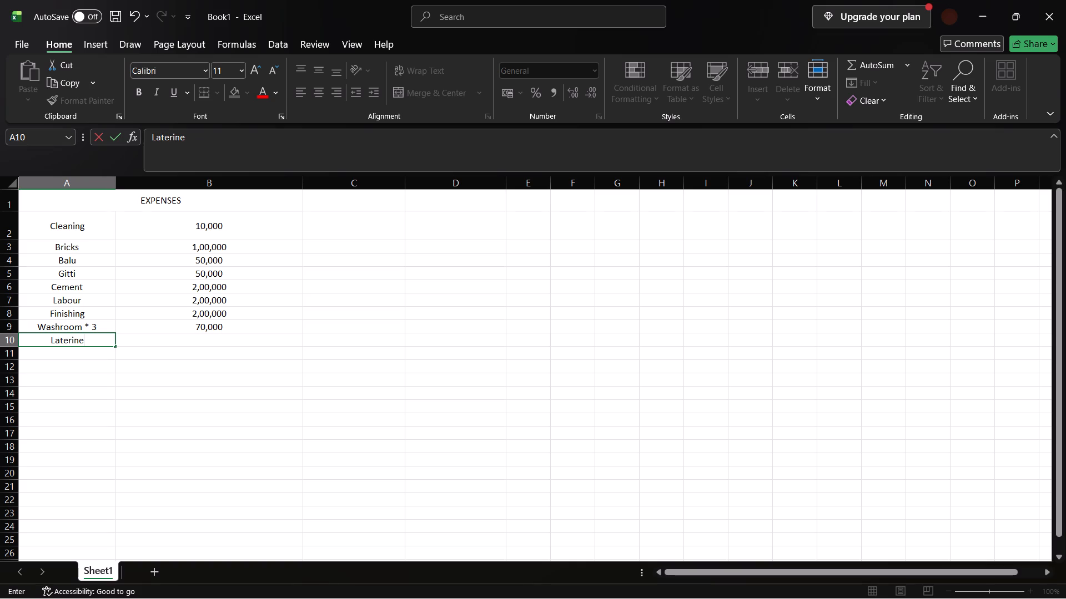
key(shift+asterisk)
key(3)
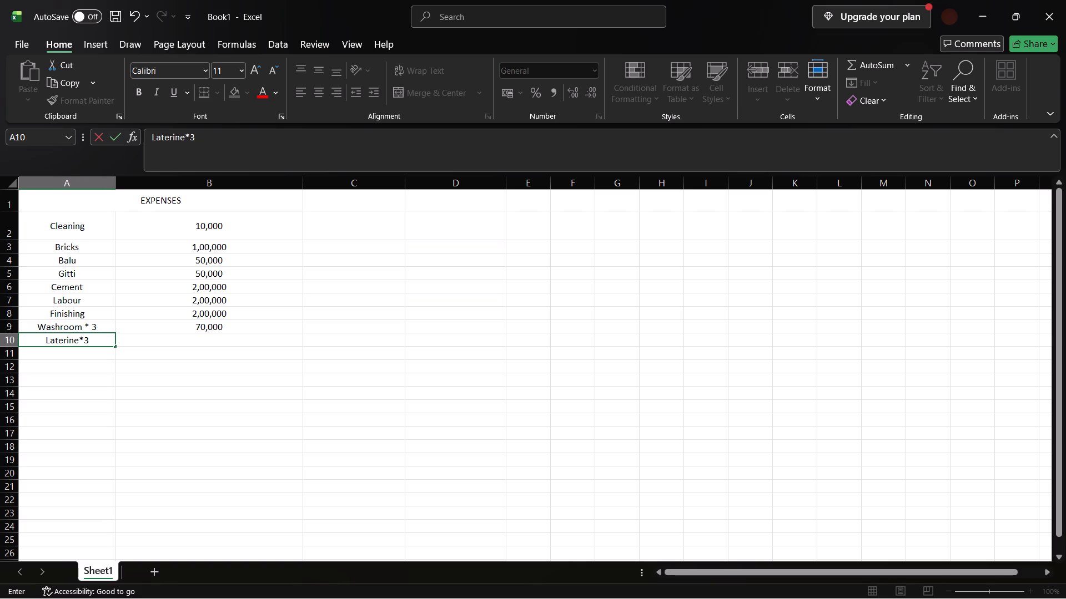
text(*3)
key(BackSpace)
key(2)
key(Right)
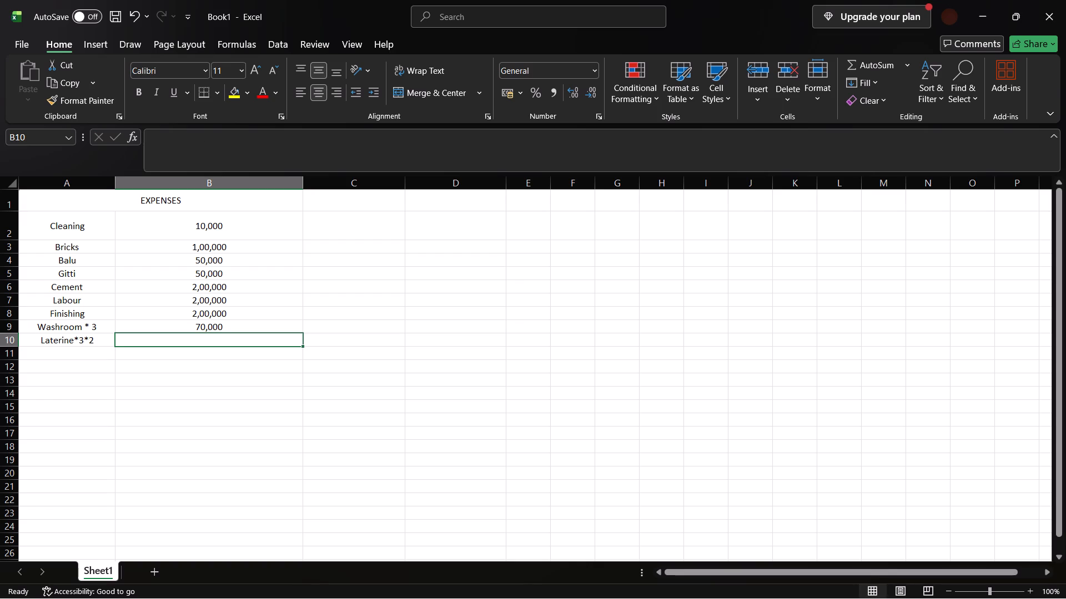
Enter 1,00,000 in cell B10 as the Laterine expense.
text(1,)
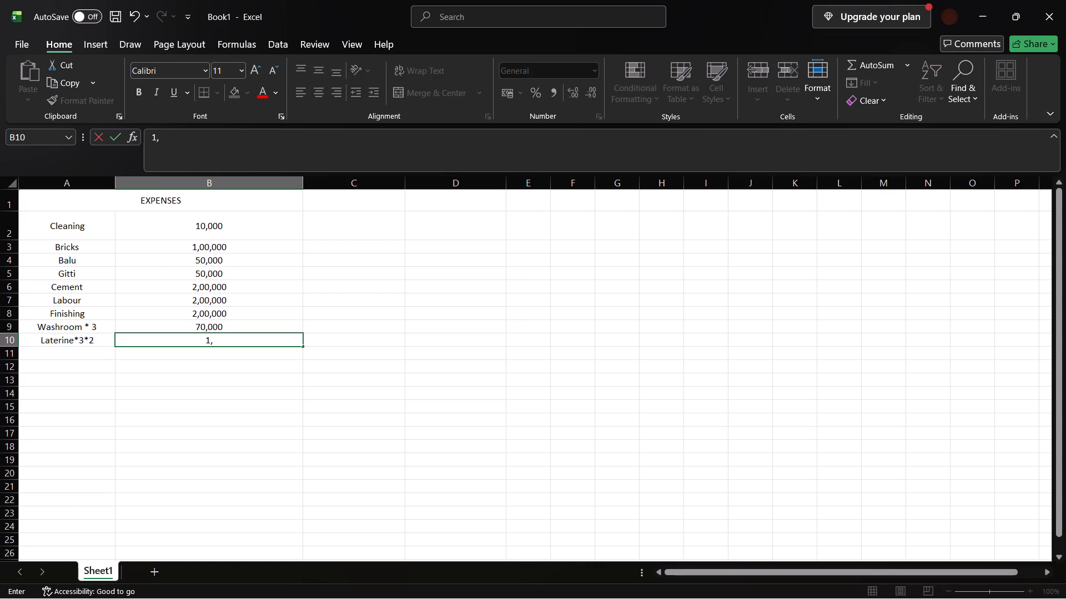
text(00,000)
key(Down)
Enter Furniture as the heading for the furniture items in cell A11.
key(Left)
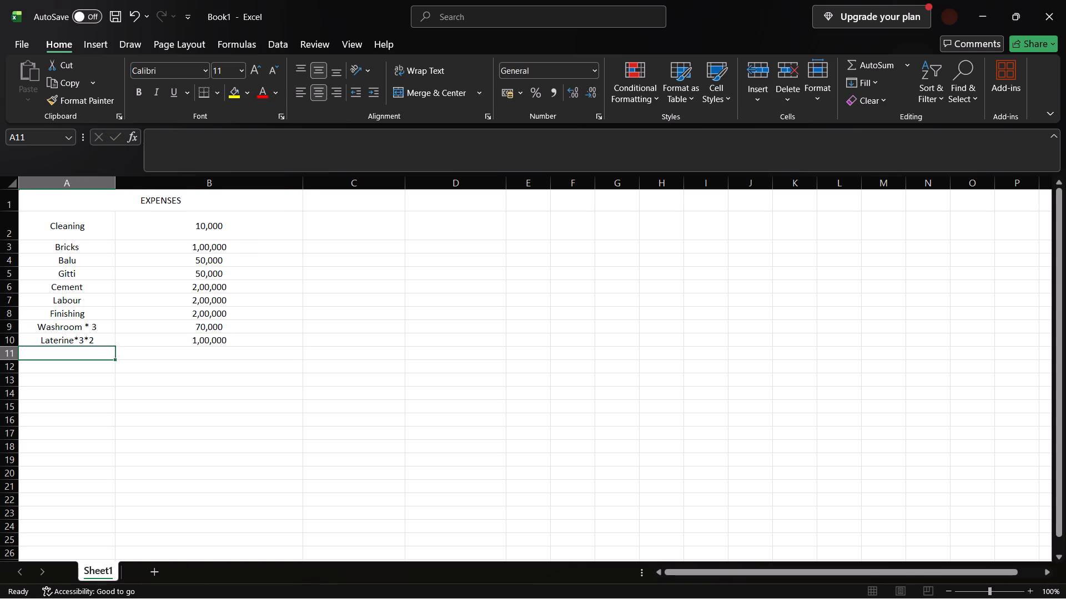
text(Furniture)
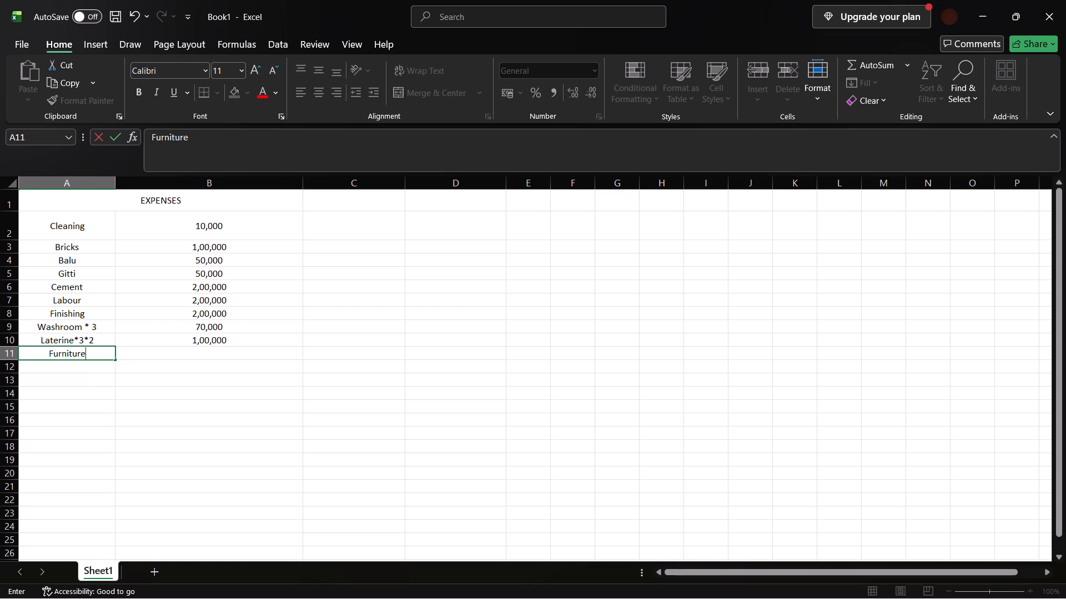
click(96, 351)
Add Bed*12 in cell A12 with an amount of 60,000 in cell B12.
click(60, 368)
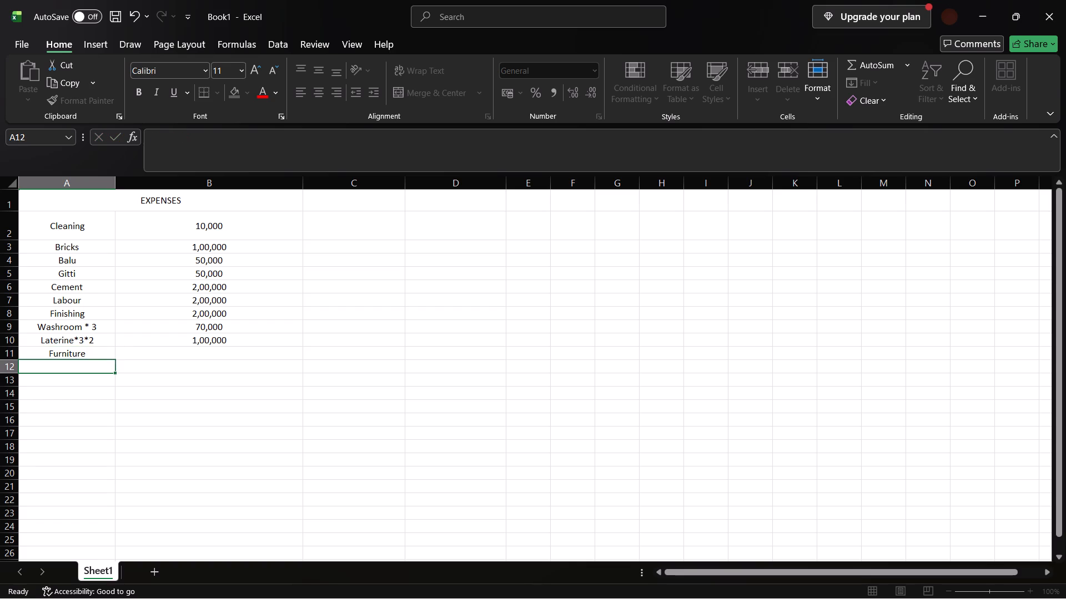
text(Bed)
key(shift+asterisk)
text(12)
key(Right)
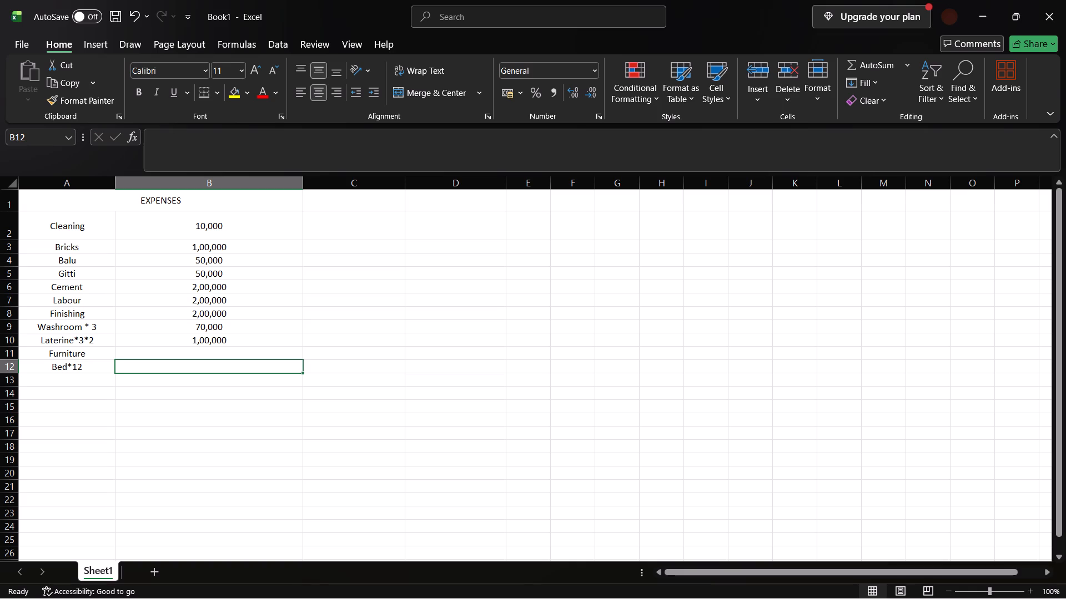
text(60,000)
key(Down)
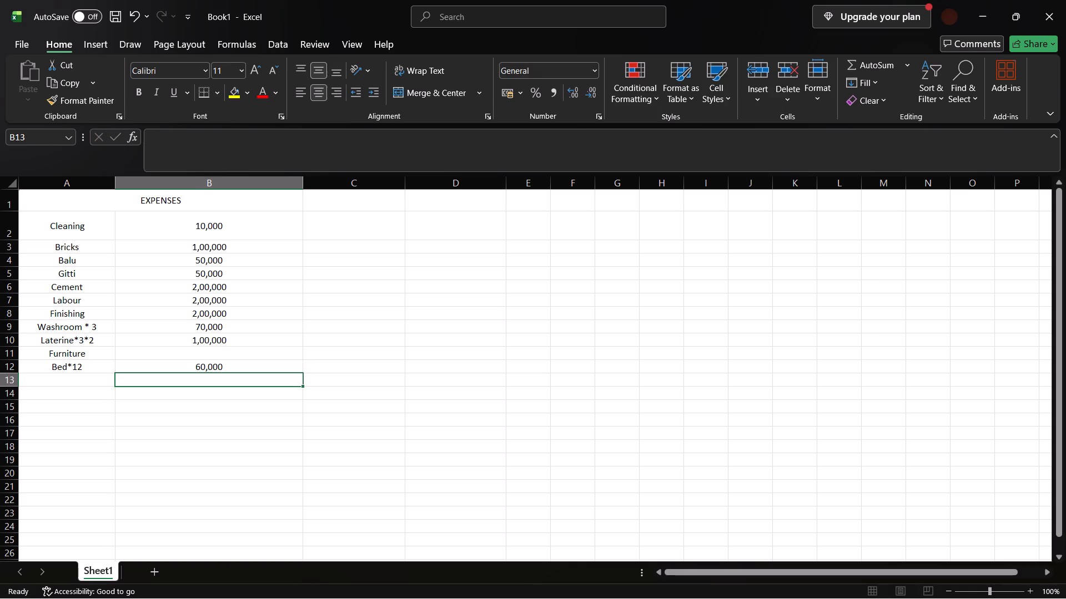
Add Table*12 in cell A13 with an amount of 40,000 in cell B13.
key(Left)
text(Table)
key(Right)
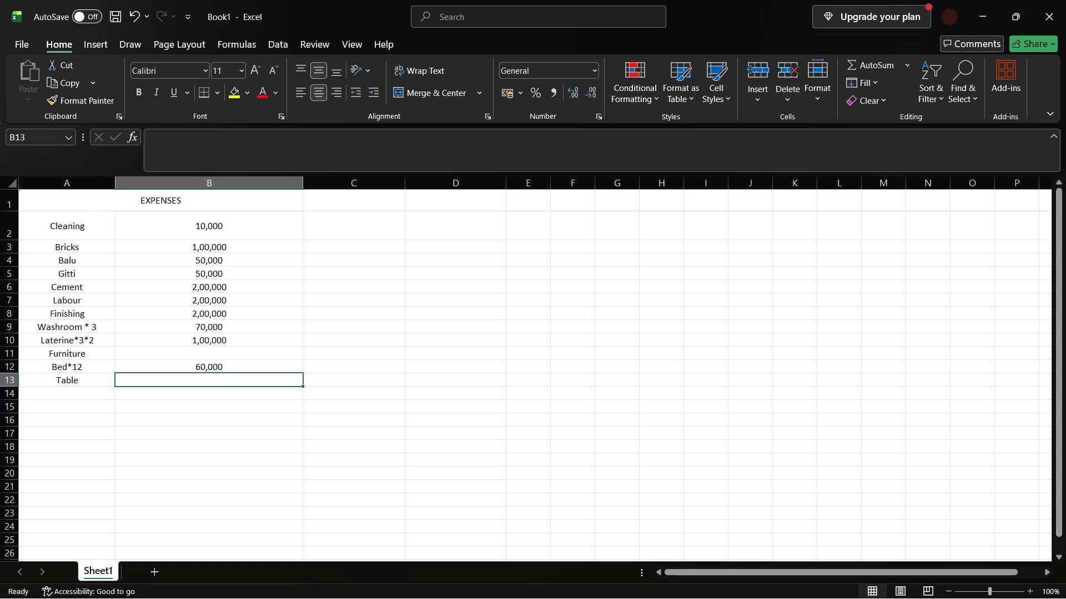
key(BackSpace)
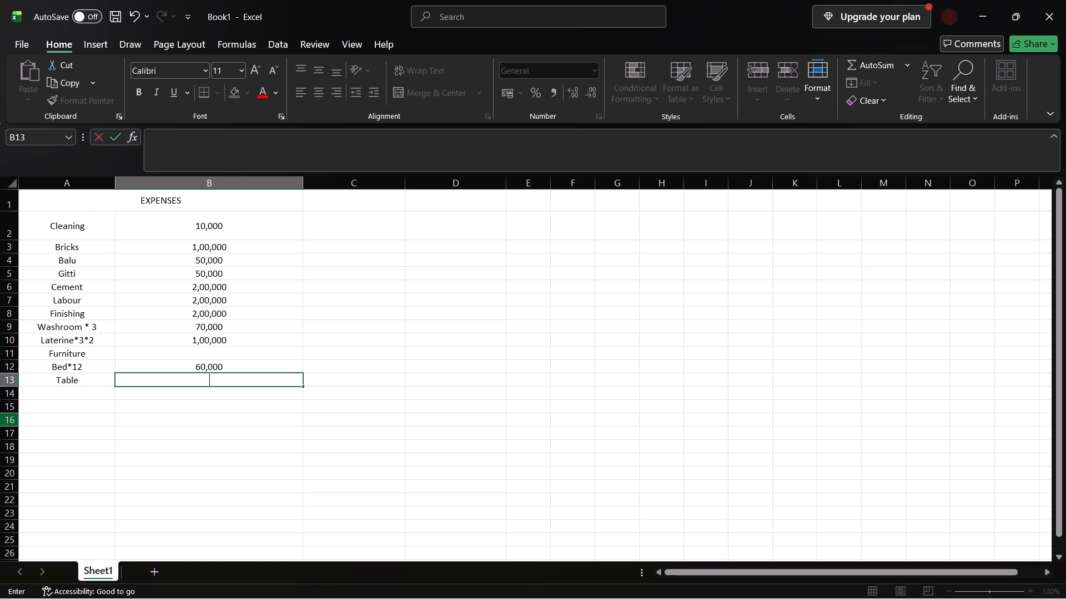
key(shift+t)
key(BackSpace)
key(Left)
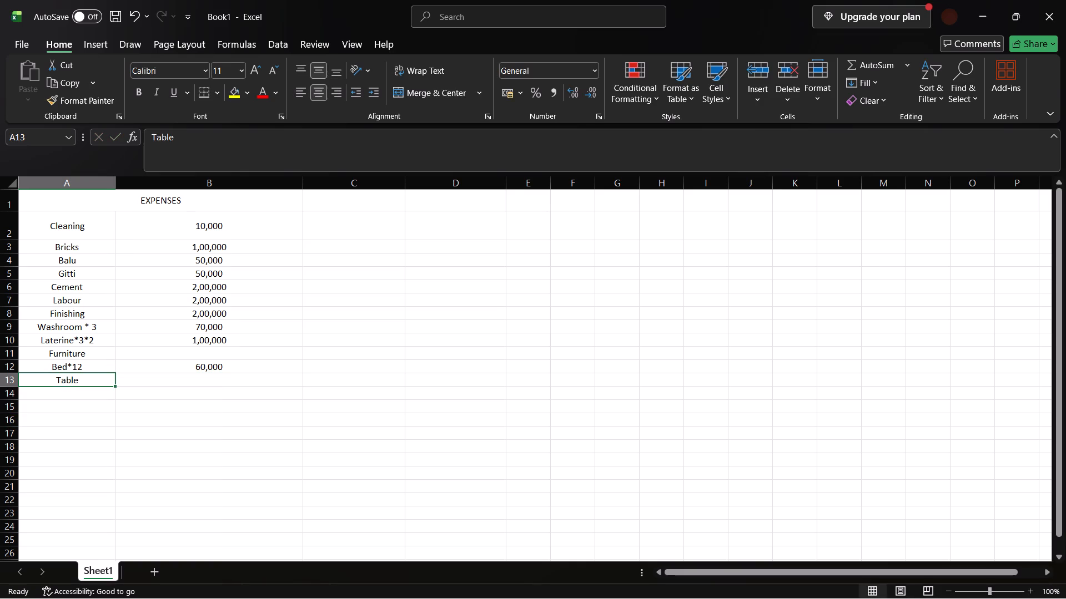
text(Table*)
text(12)
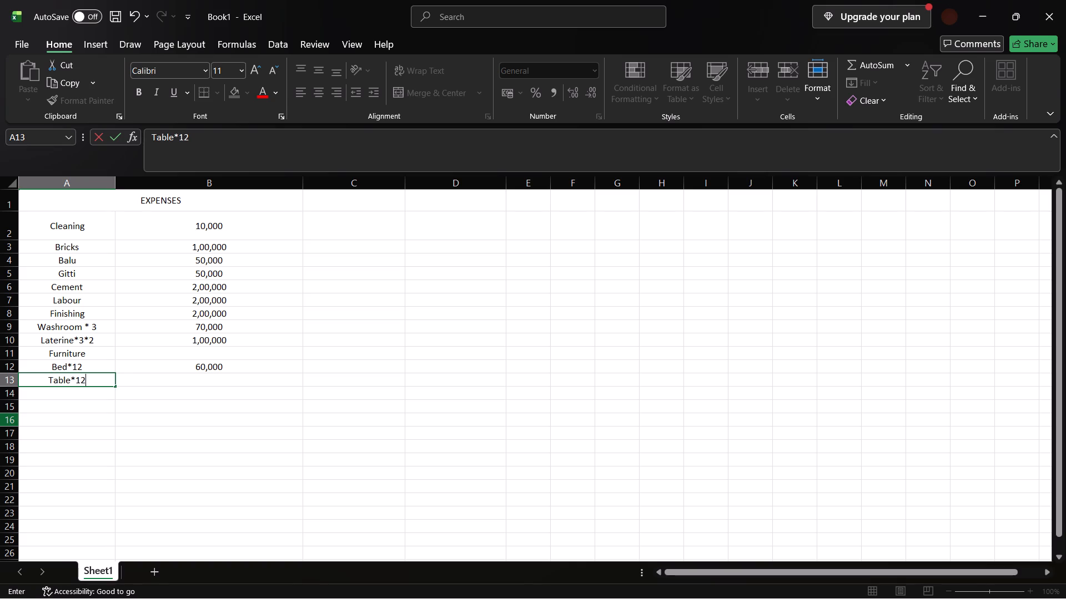
key(Right)
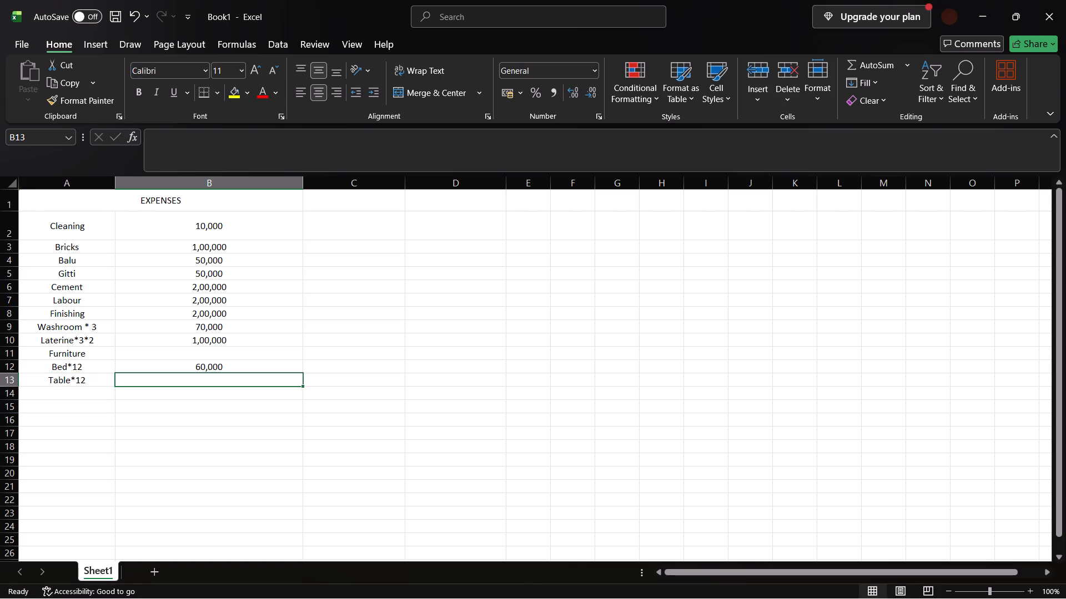
text(40,000)
key(Down)
Enter Chair*15 as the next furniture item in cell A14.
key(Left)
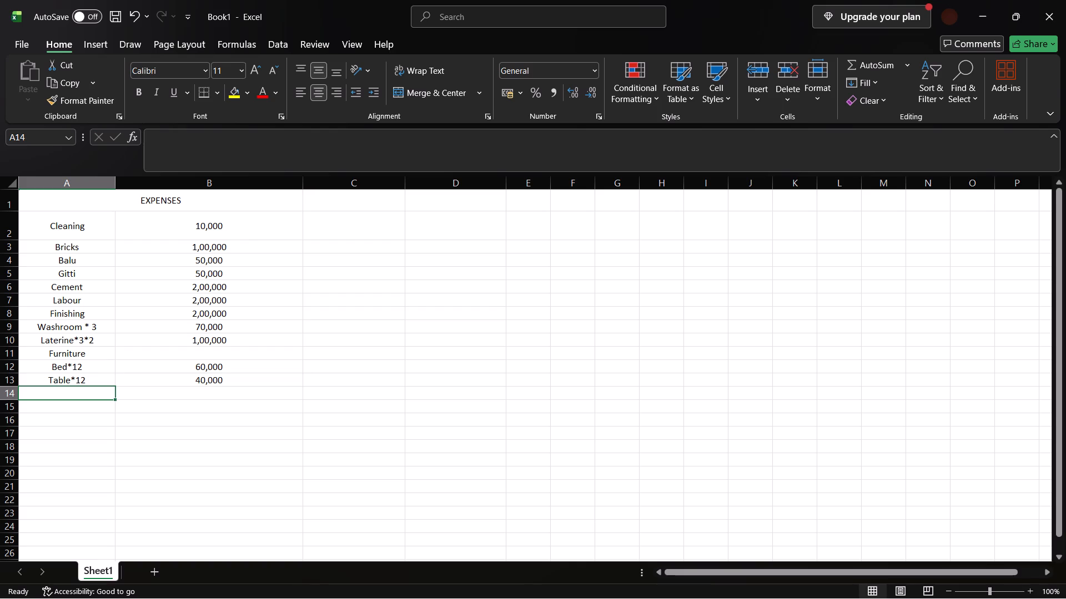
text(Chair)
key(Right)
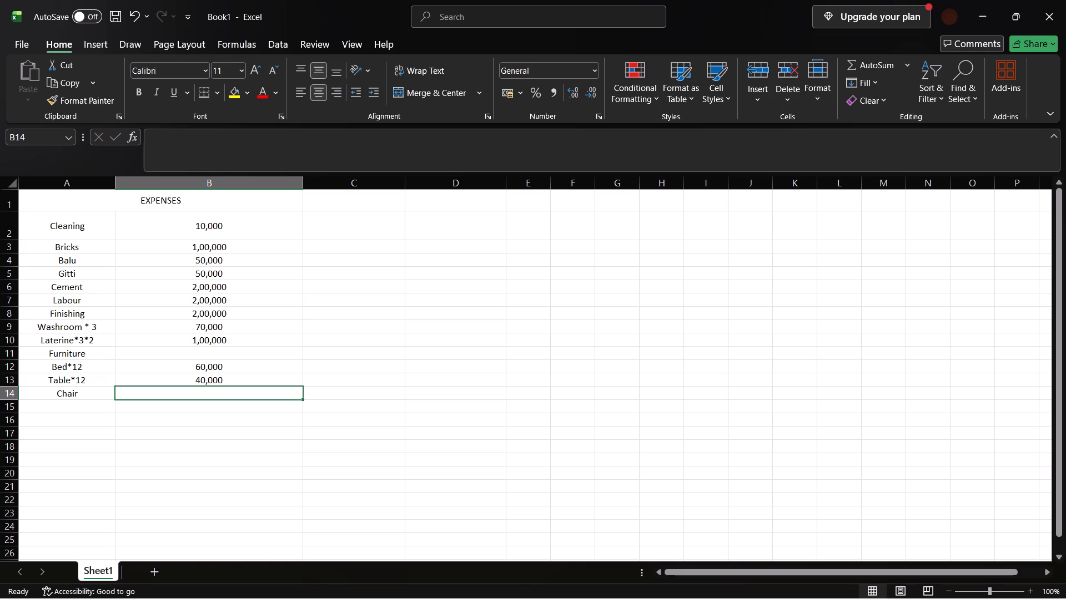
text(20)
key(BackSpace)
key(BackSpace)
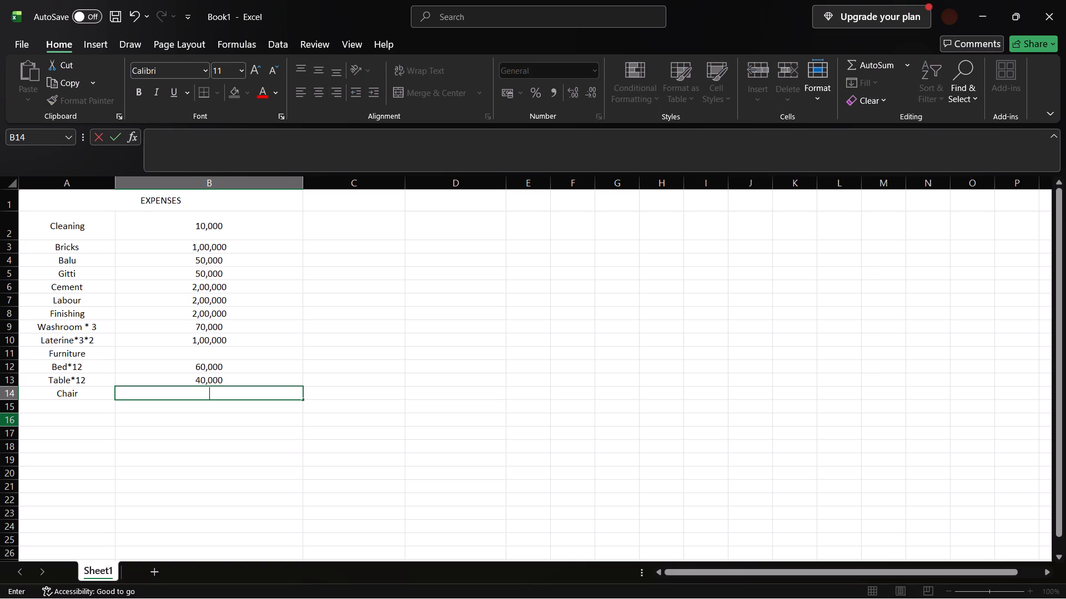
key(BackSpace)
key(Left)
key(BackSpace)
text(Chair)
key(Right)
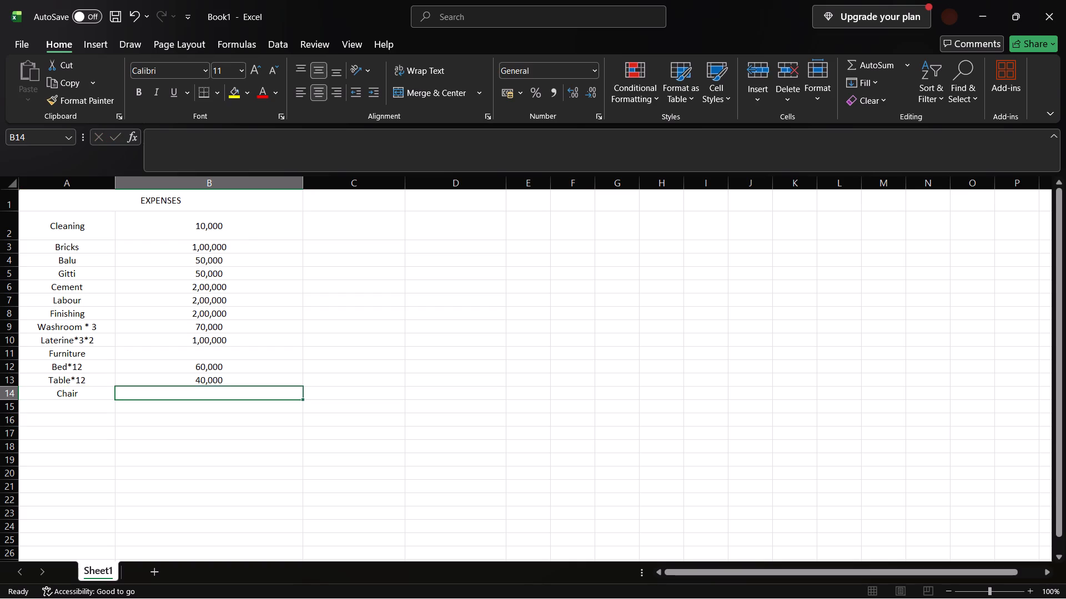
key(BackSpace)
key(Left)
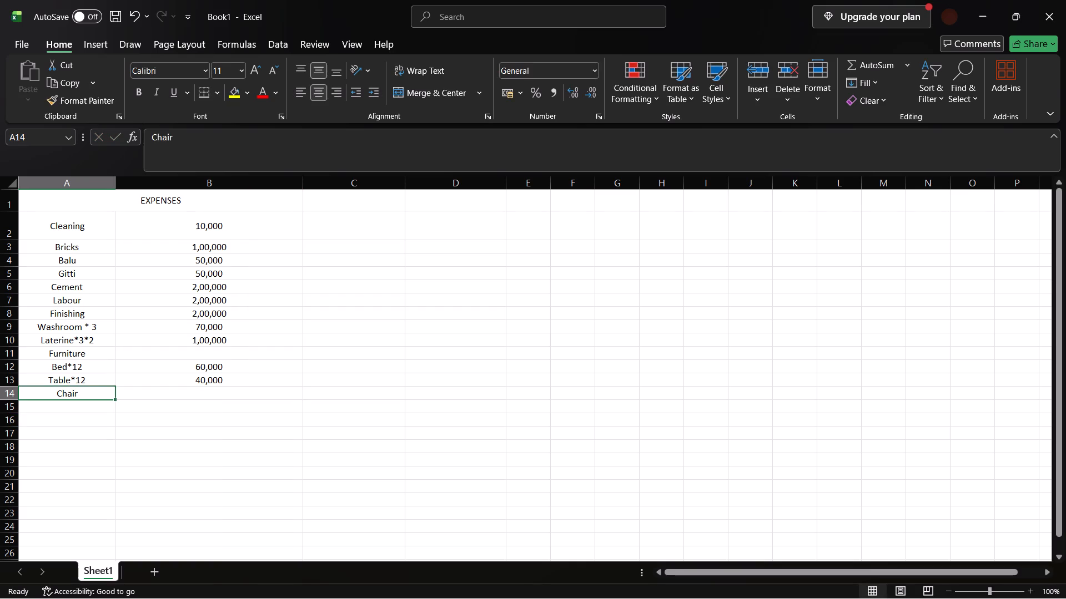
text(Chair)
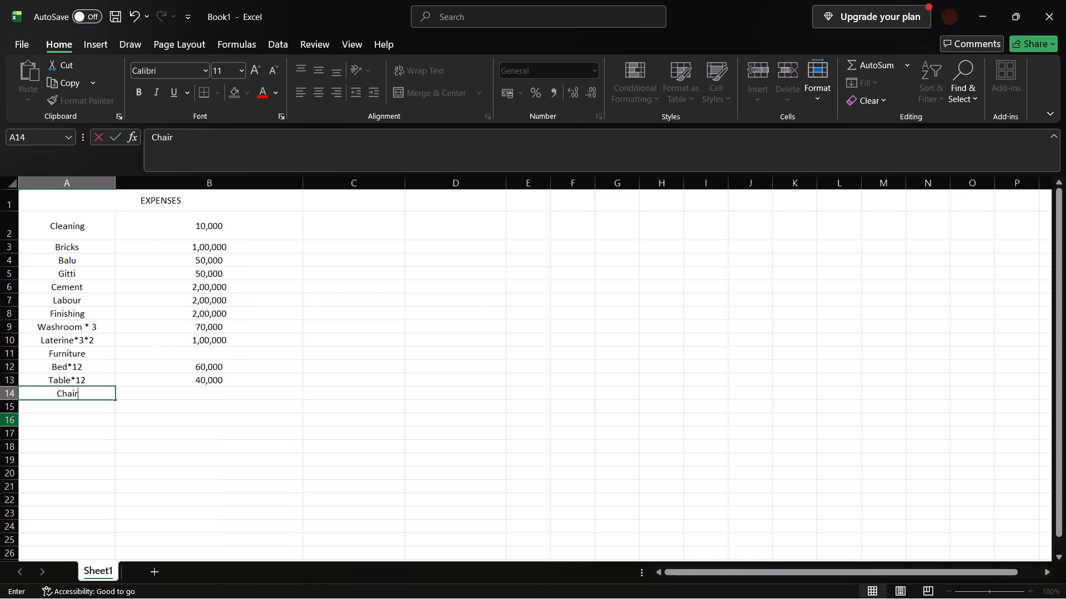
key(shift+asterisk)
text(15)
key(Right)
Enter 30,000 in cell B14 as the chair expense.
text(30,000)
key(Down)
key(Left)
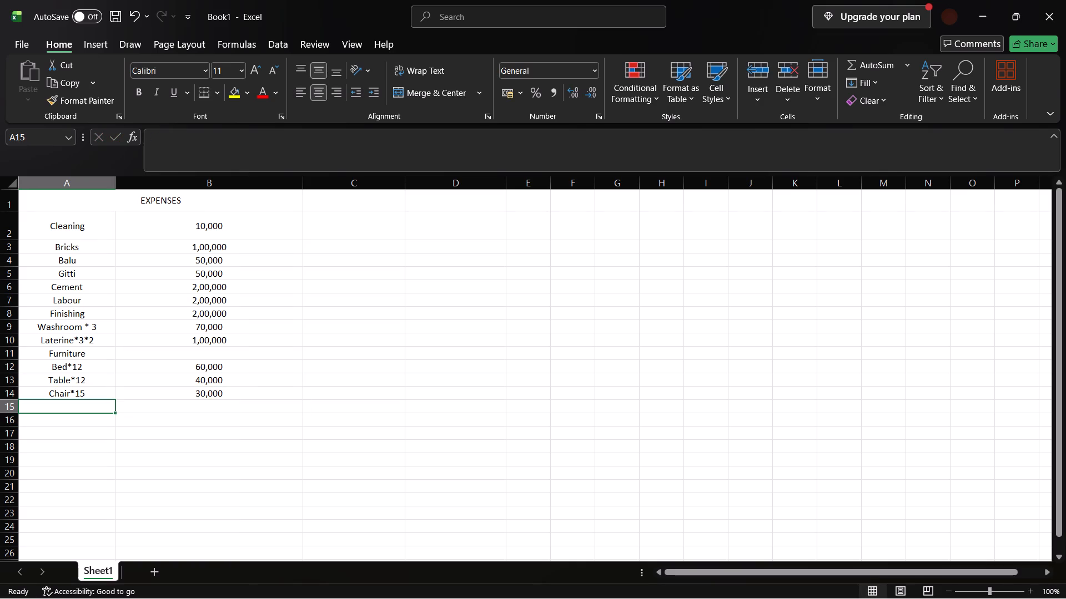
Move the furniture block A11:B14 down one row to A12:B15, freeing row 11 for another expense.
drag(69, 350, 211, 393)
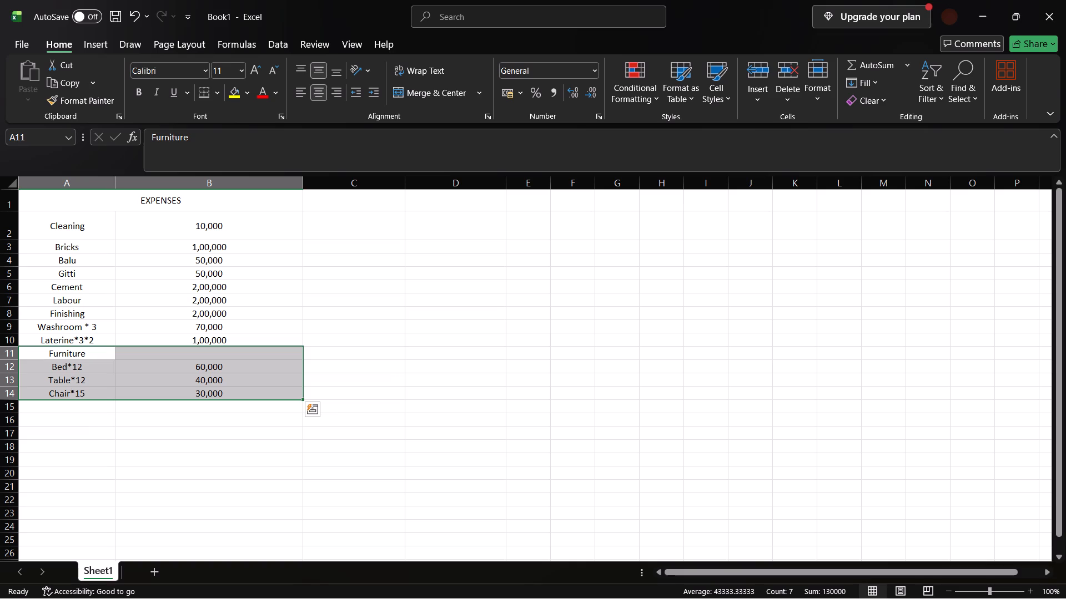
drag(302, 344, 300, 362)
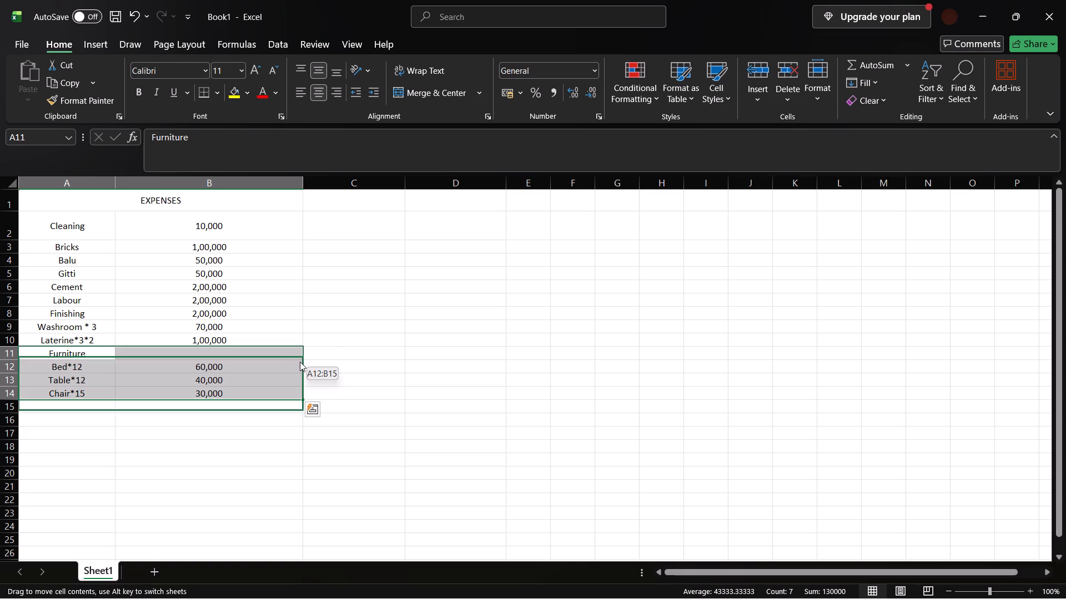
drag(300, 362, 300, 368)
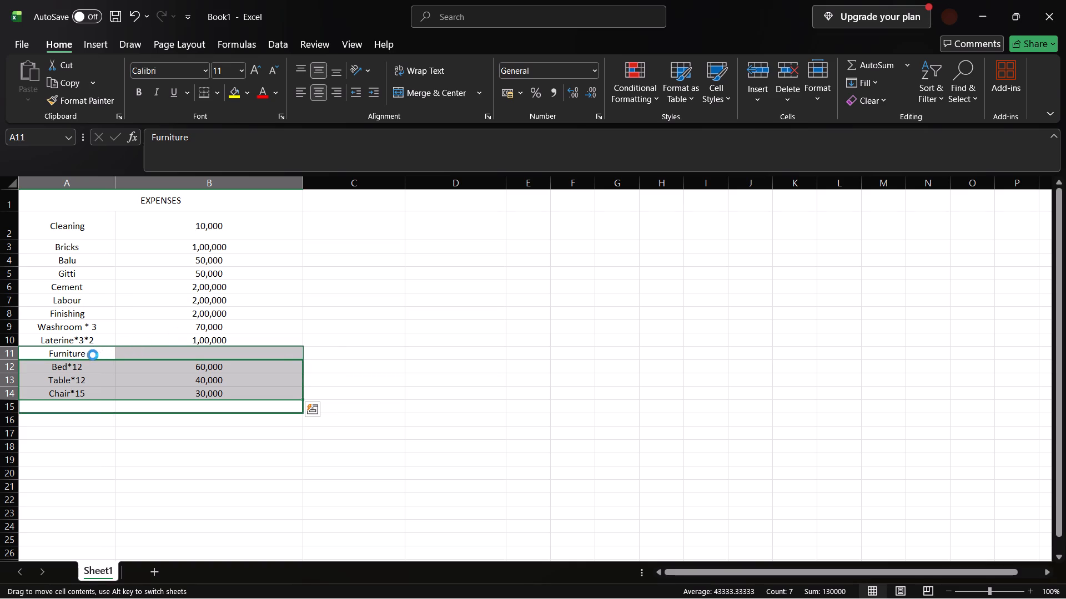
Enter Electricity as the expense item in cell A11, above Furniture.
click(90, 354)
text(Electrincity)
key(BackSpace)
key(BackSpace)
key(BackSpace)
key(BackSpace)
key(BackSpace)
text(city)
key(Right)
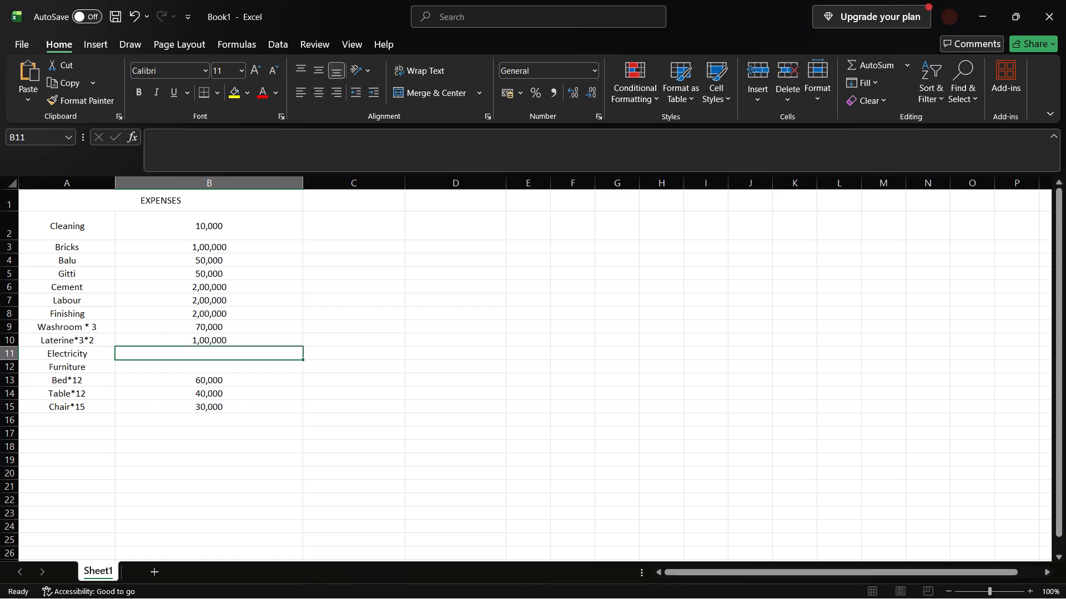
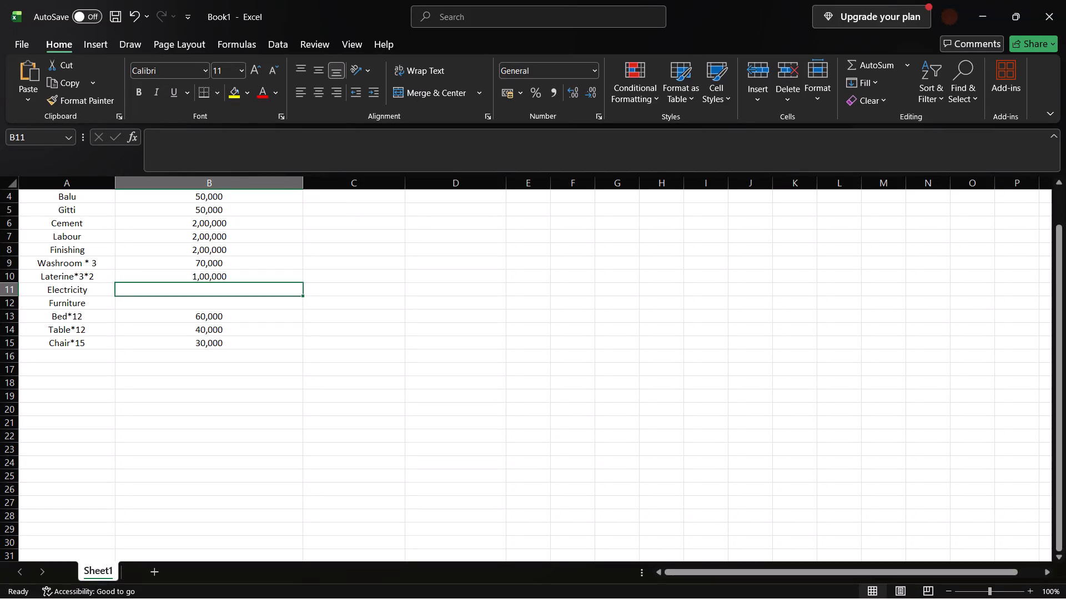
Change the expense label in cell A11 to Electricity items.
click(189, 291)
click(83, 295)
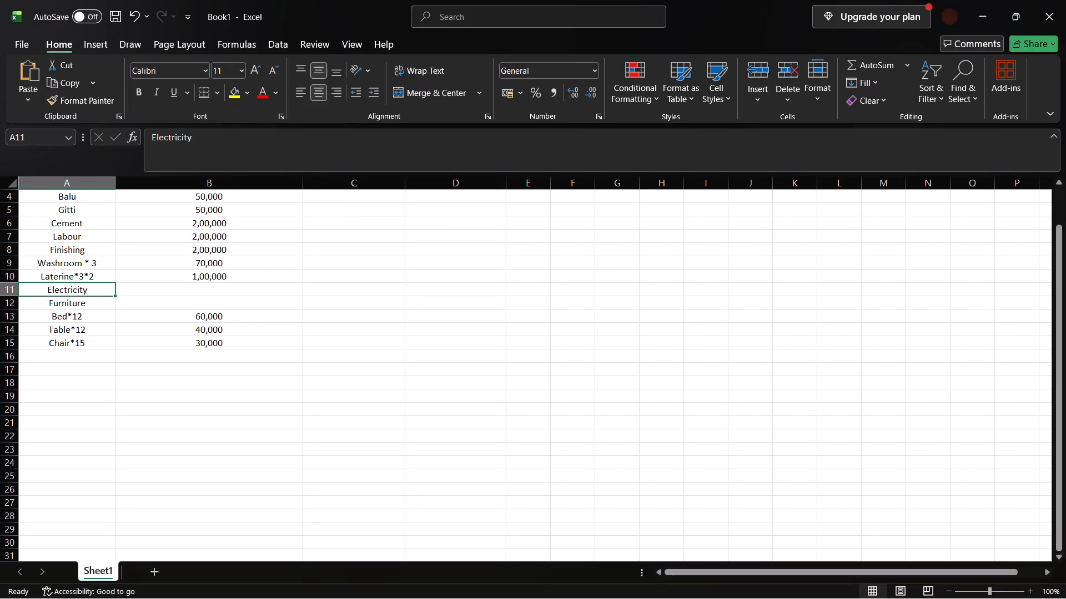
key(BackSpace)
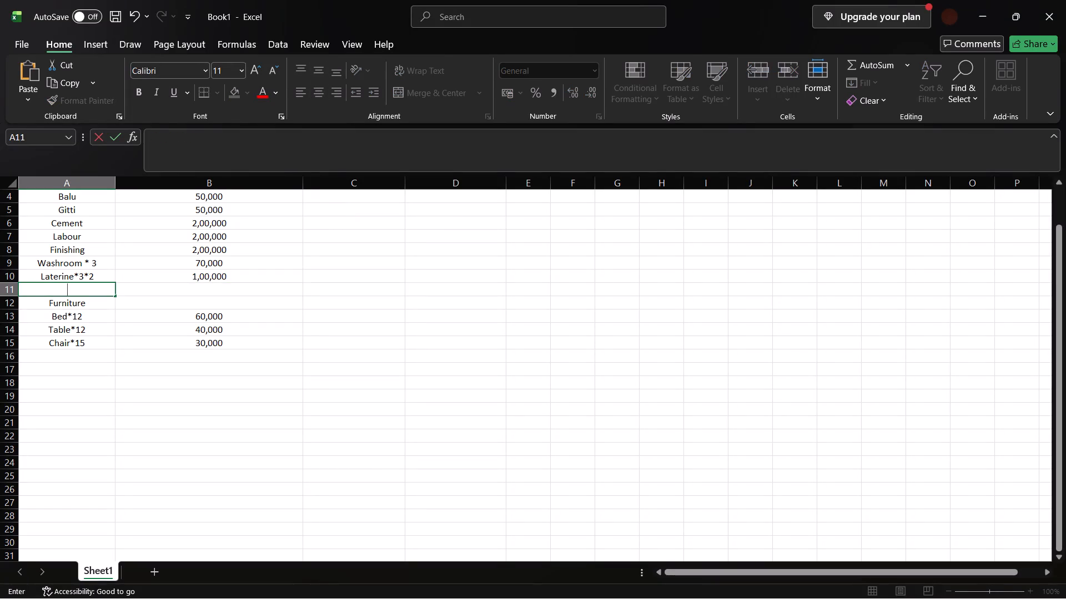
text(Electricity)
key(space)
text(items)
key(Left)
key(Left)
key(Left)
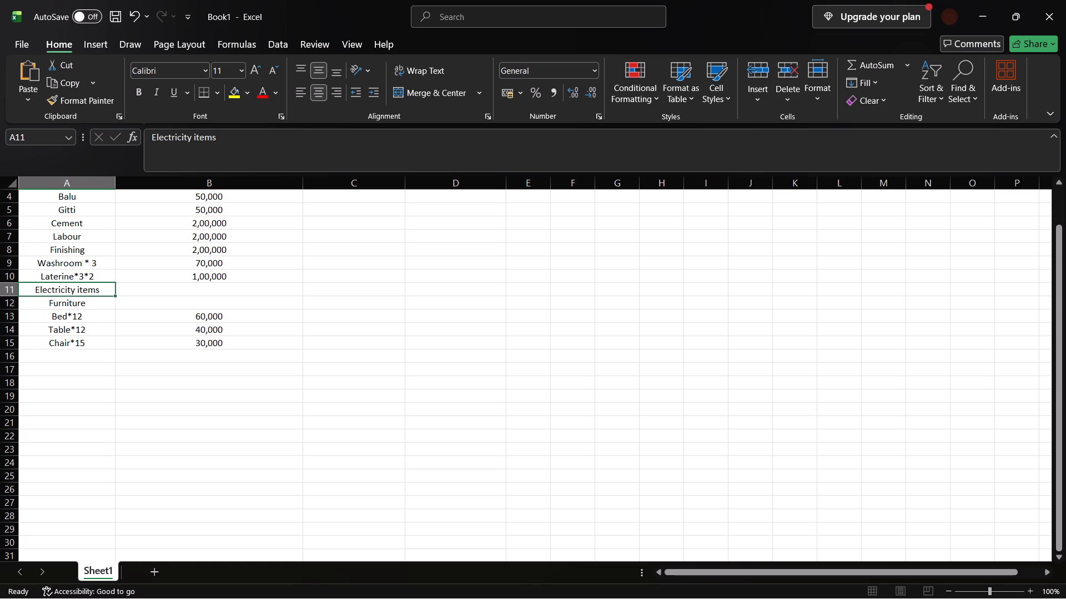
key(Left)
Replace the expense label in cell A11 with Electric Items.
key(BackSpace)
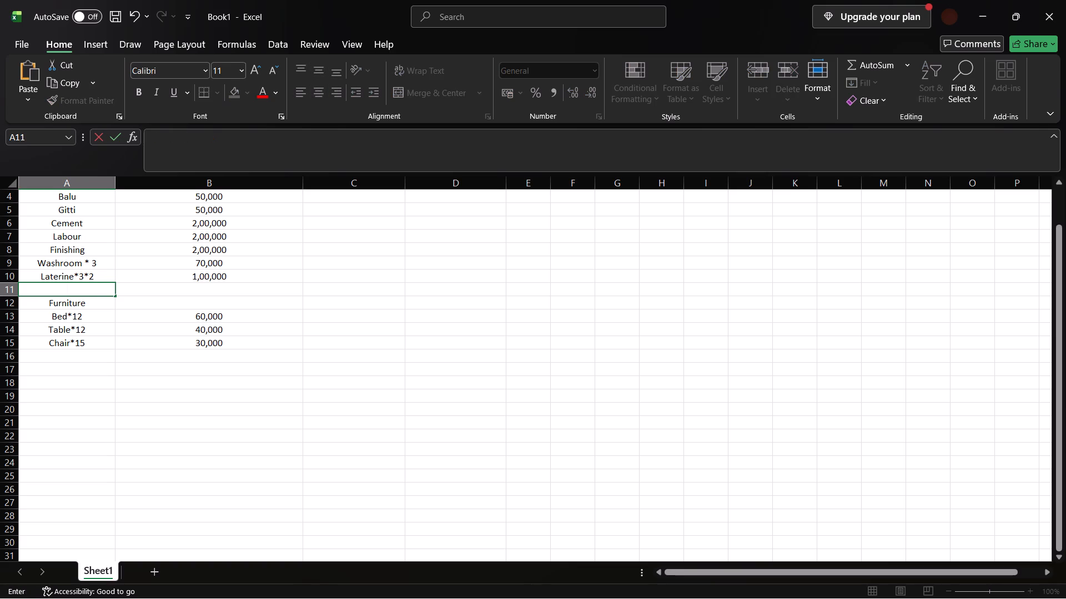
text(elecxtric)
key(BackSpace)
key(BackSpace)
key(BackSpace)
key(BackSpace)
key(BackSpace)
key(BackSpace)
key(BackSpace)
key(BackSpace)
key(BackSpace)
key(BackSpace)
key(BackSpace)
key(BackSpace)
key(BackSpace)
key(BackSpace)
key(BackSpace)
key(BackSpace)
key(BackSpace)
key(BackSpace)
text(Electric Items)
key(Right)
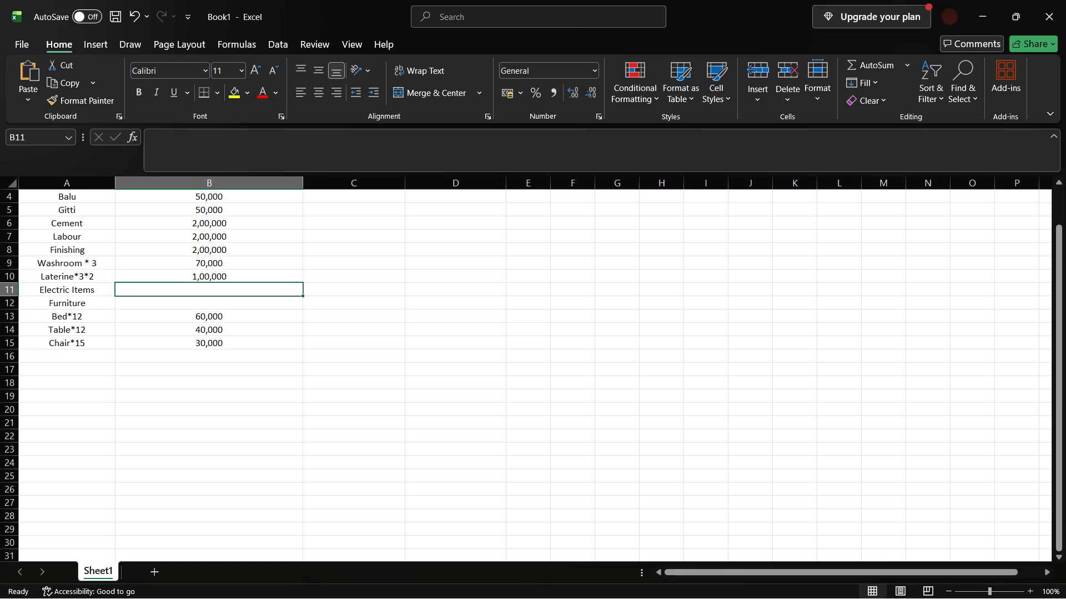
Enter 1,50,000 in cell B11 as the Electric Items expense.
key(5)
key(BackSpace)
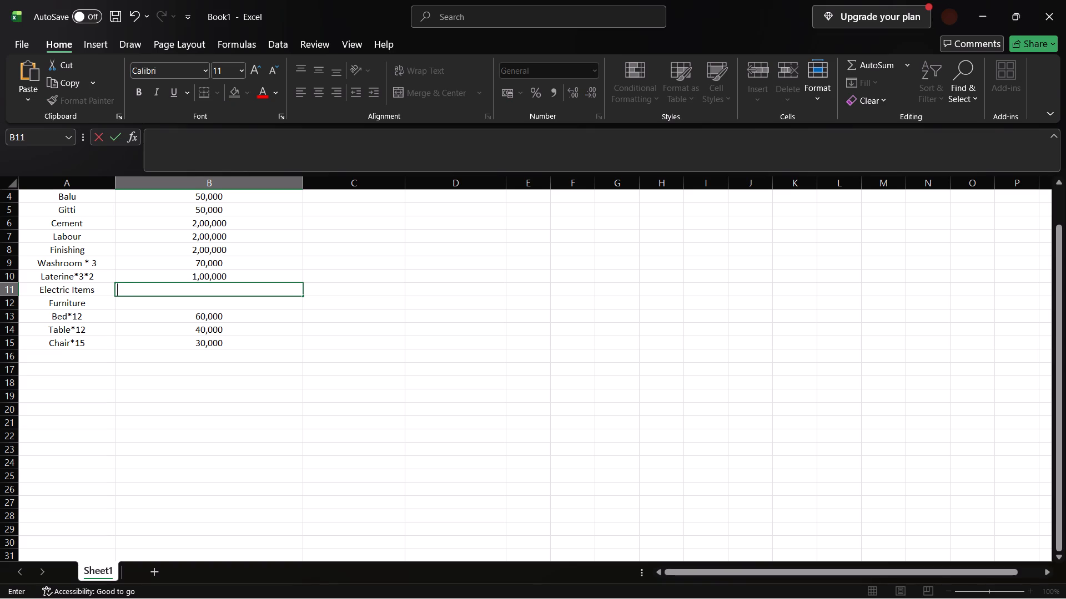
text(1,)
text(50)
key(period)
key(BackSpace)
key(comma)
text(000)
key(Down)
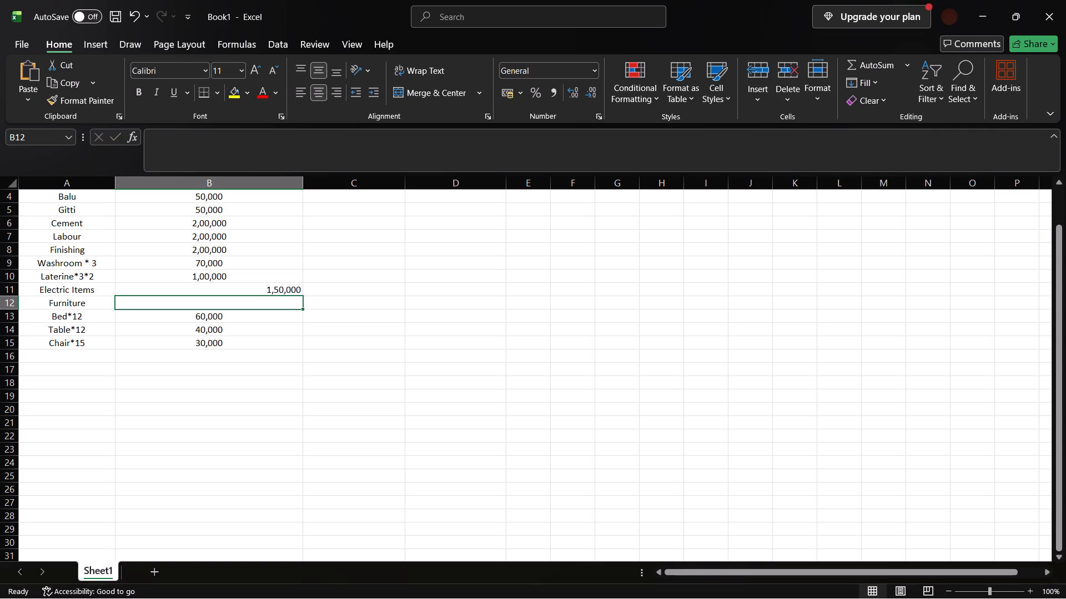
Move the furniture block A12:B15 down one row to A13:B16, freeing row 12 for another expense.
drag(47, 307, 182, 342)
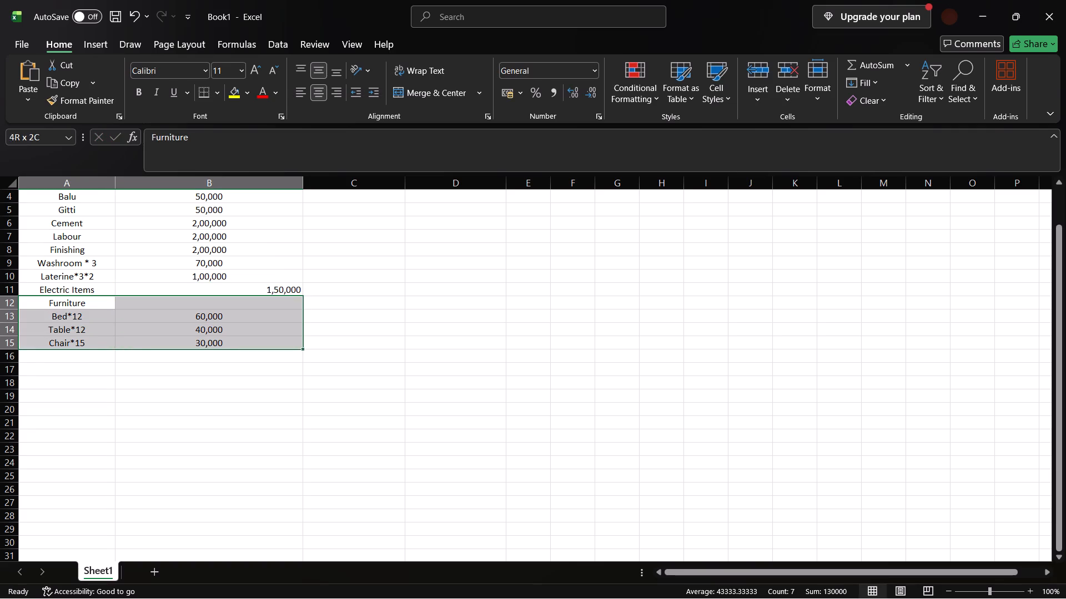
drag(182, 342, 217, 343)
drag(301, 297, 296, 315)
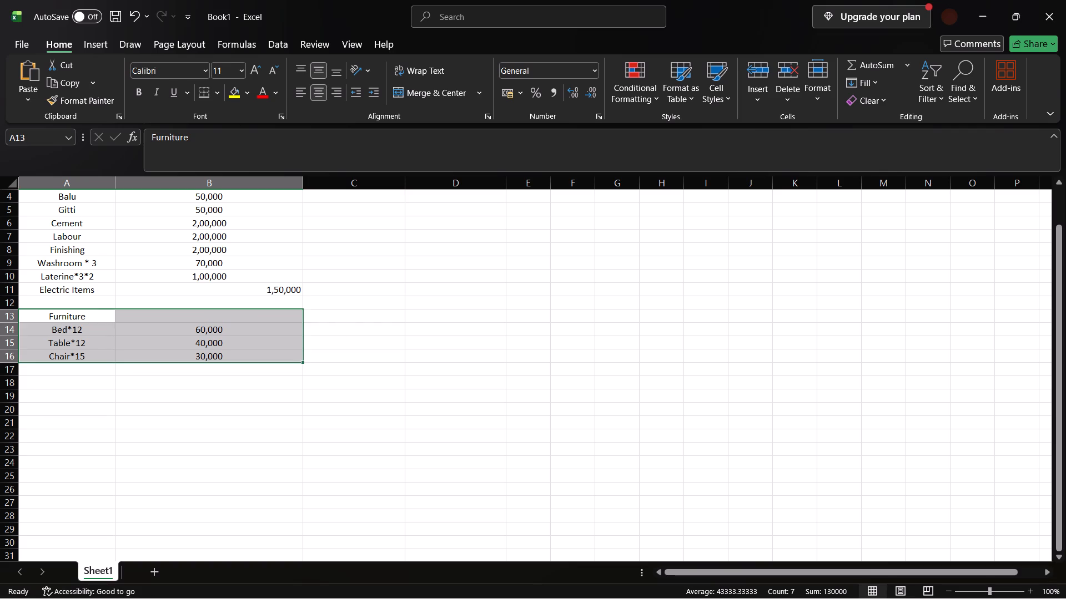
Add Electrician in cell A12 with an expense of 40,000 in cell B12.
click(81, 302)
text(Electrician)
key(Right)
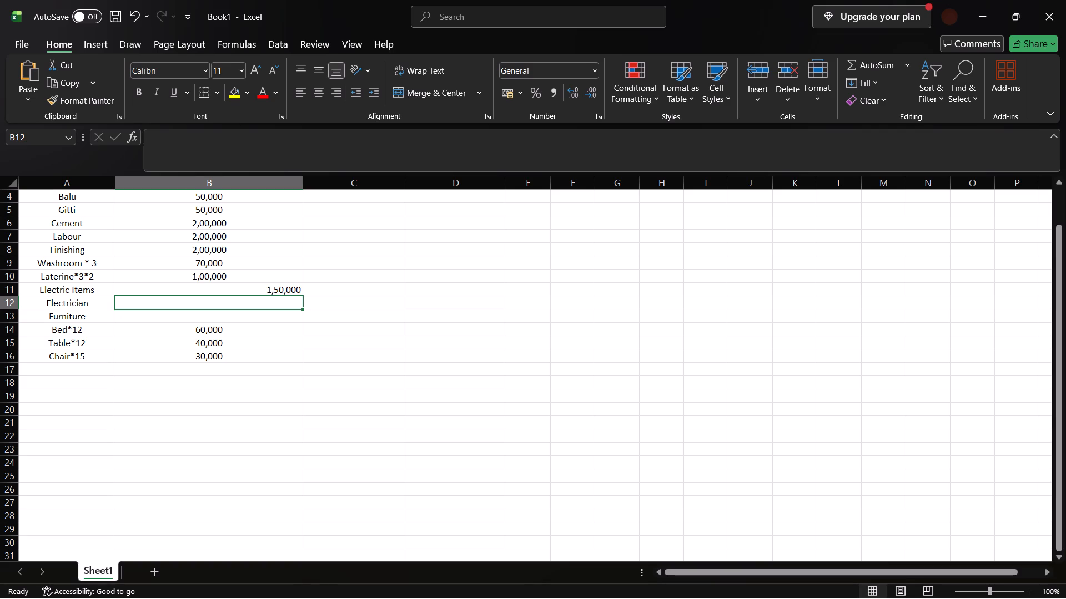
text(40,000)
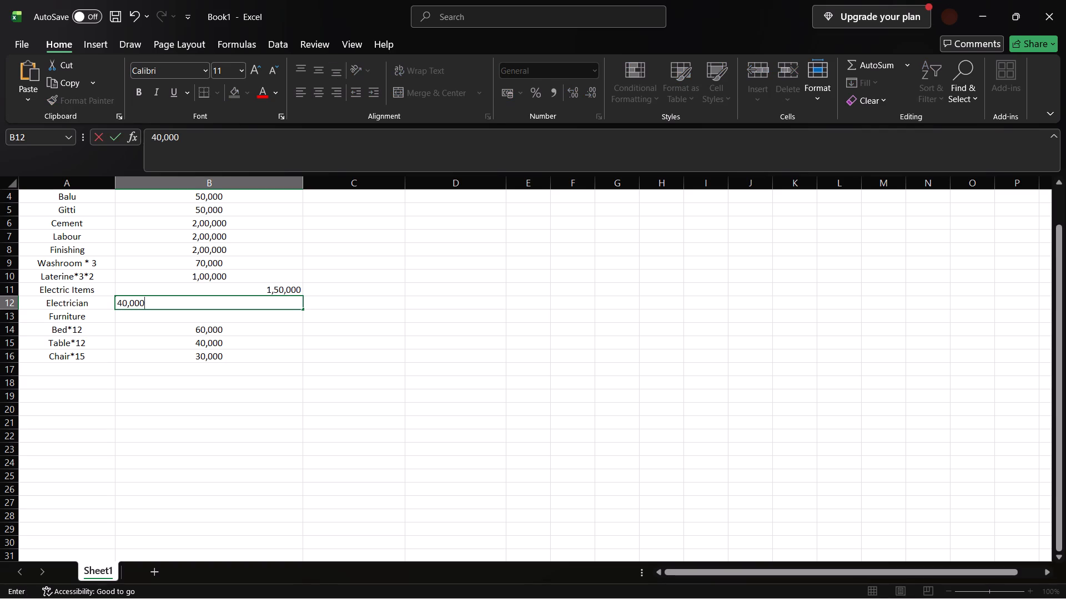
Move the furniture block A13:B16 down one row to A14:B17, freeing row 13 for another expense.
drag(66, 319, 203, 359)
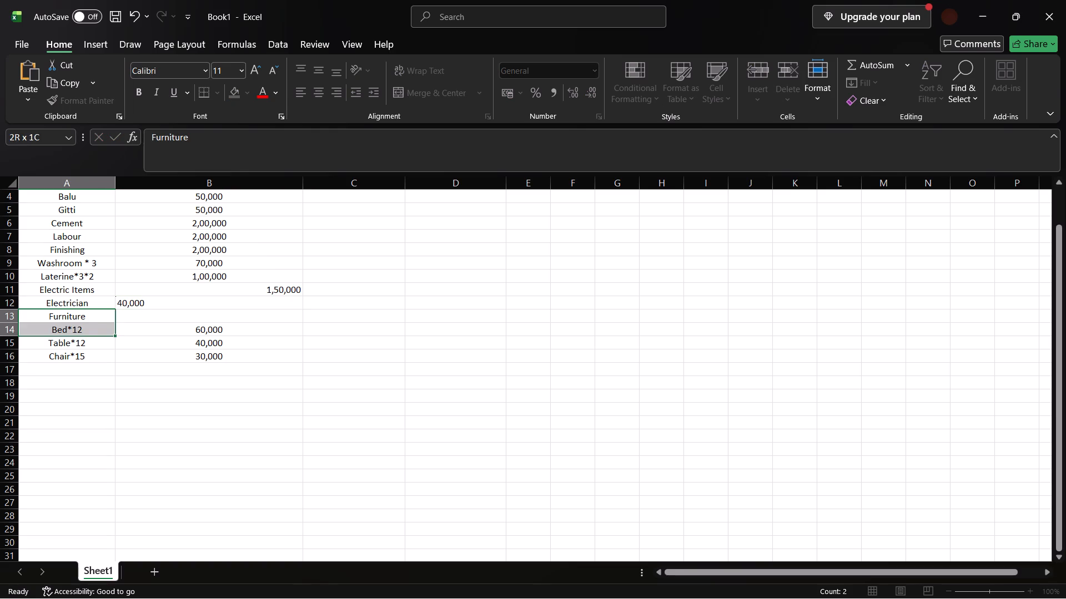
drag(203, 359, 204, 359)
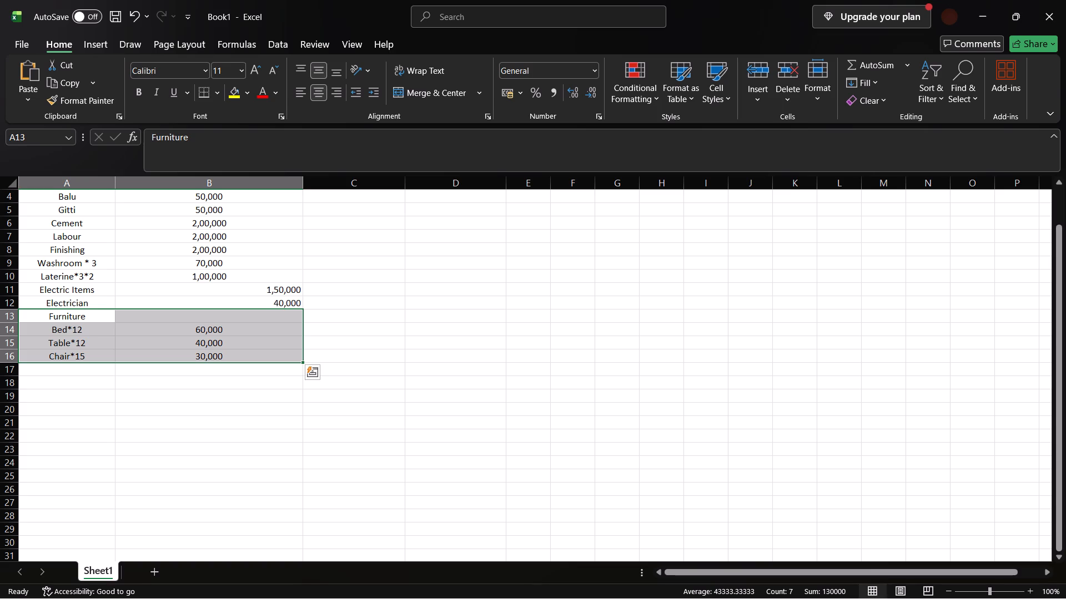
drag(304, 309, 270, 330)
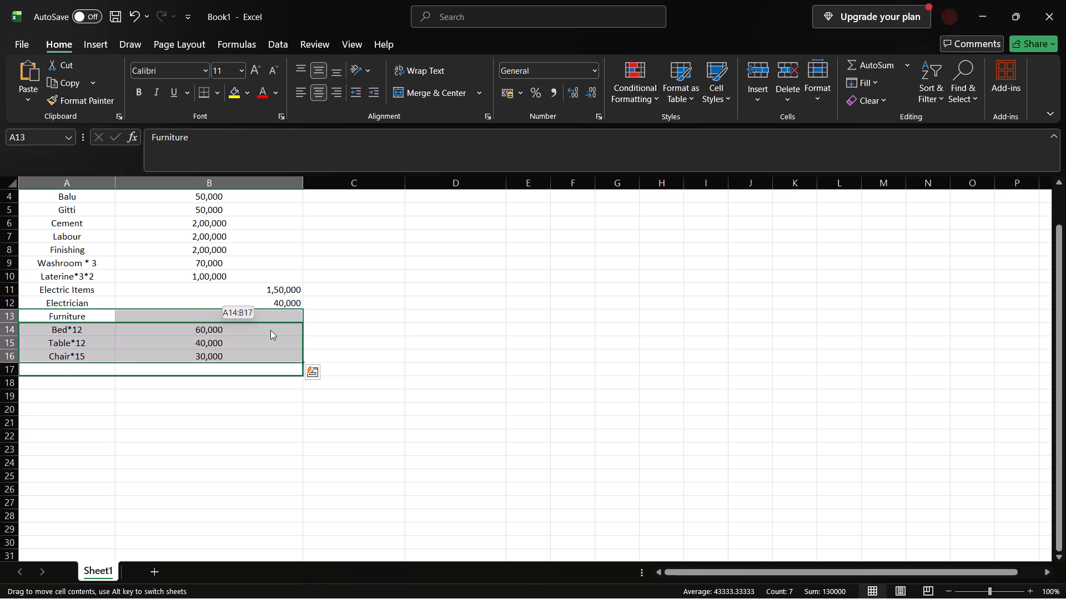
drag(270, 330, 271, 330)
Add Plumber in cell A13 with an expense of 20,000 in cell B13.
click(72, 318)
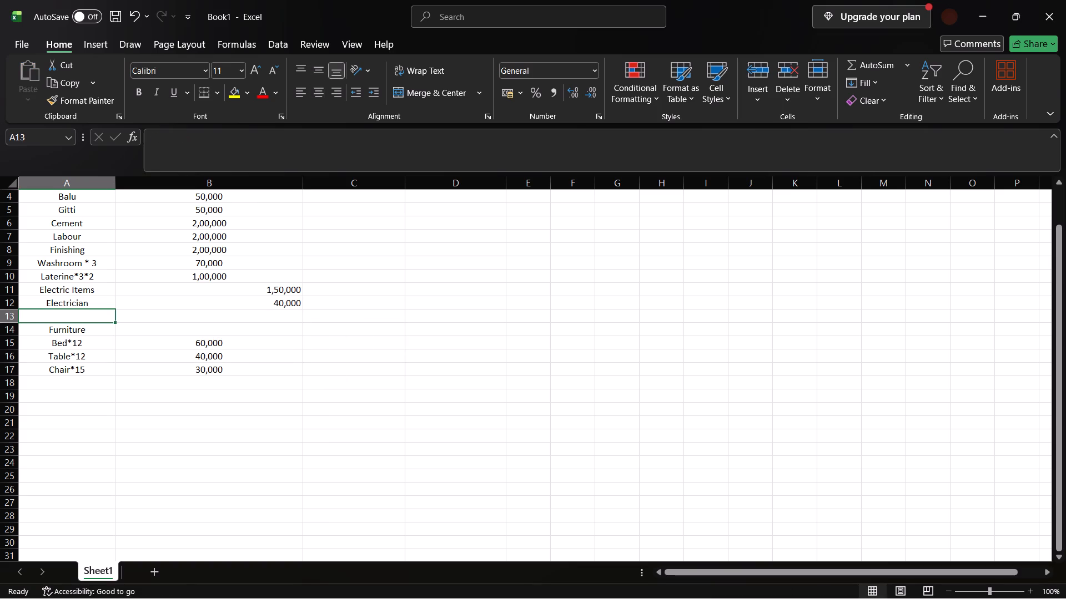
text(Plumber)
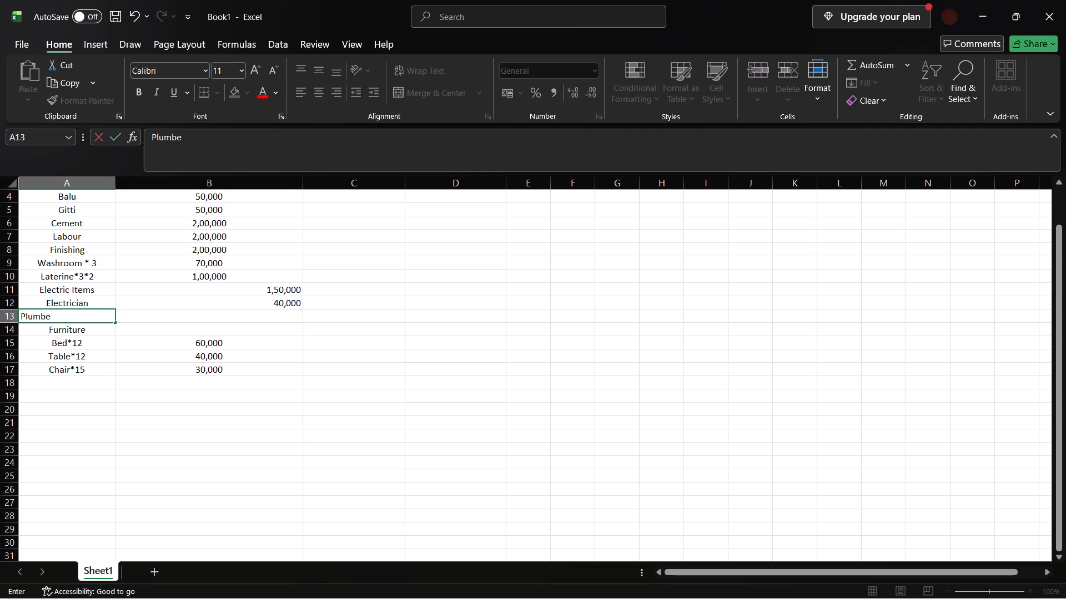
key(Right)
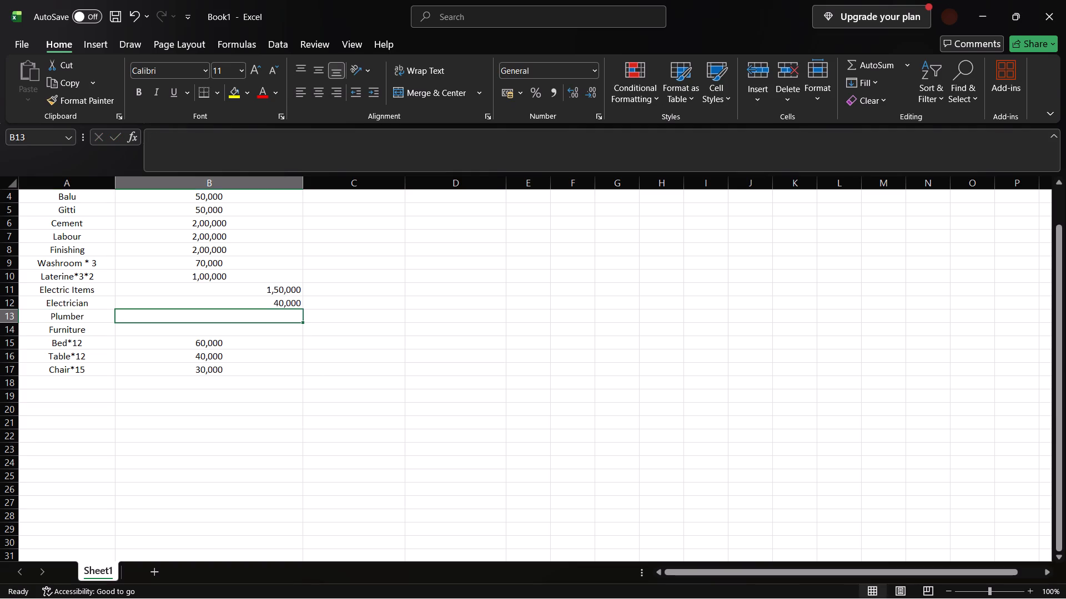
text(20)
text(,000)
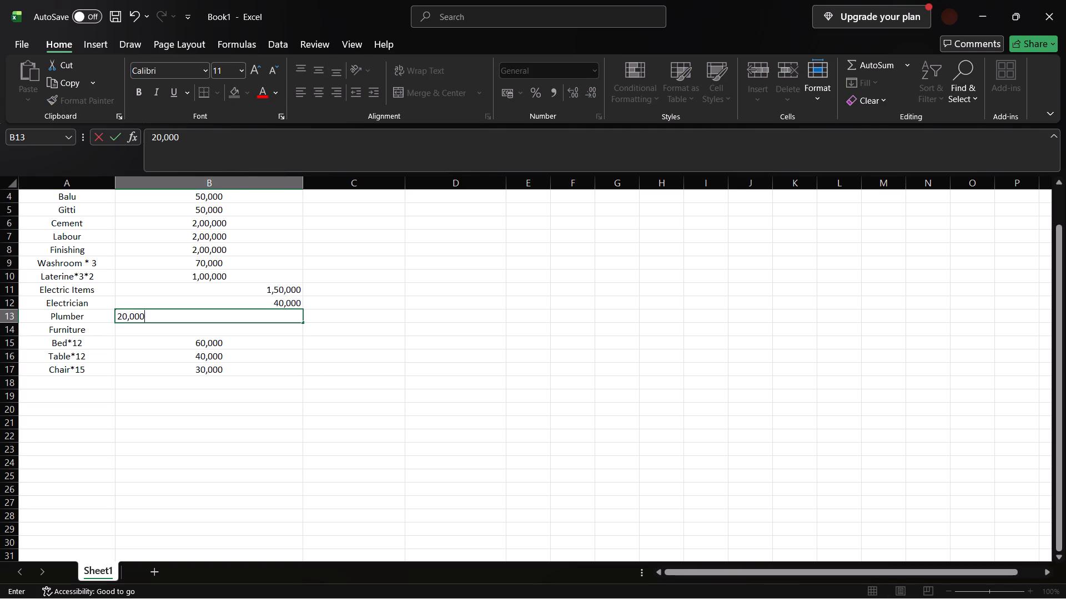
Move the furniture block A14:B17 down one row to A15:B18, freeing row 14 for another expense.
drag(63, 335, 159, 352)
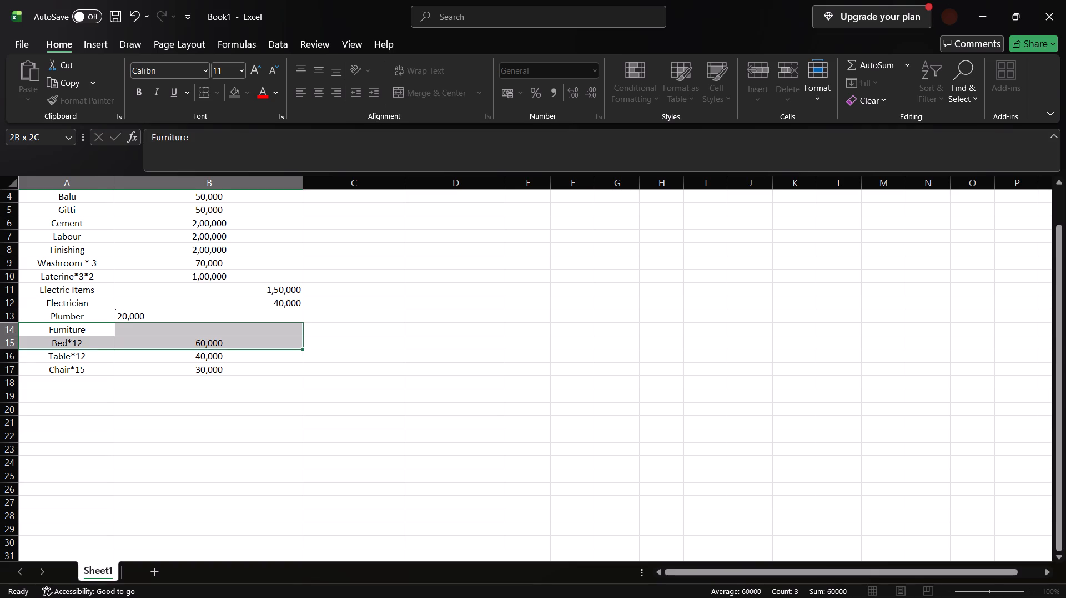
drag(159, 352, 172, 368)
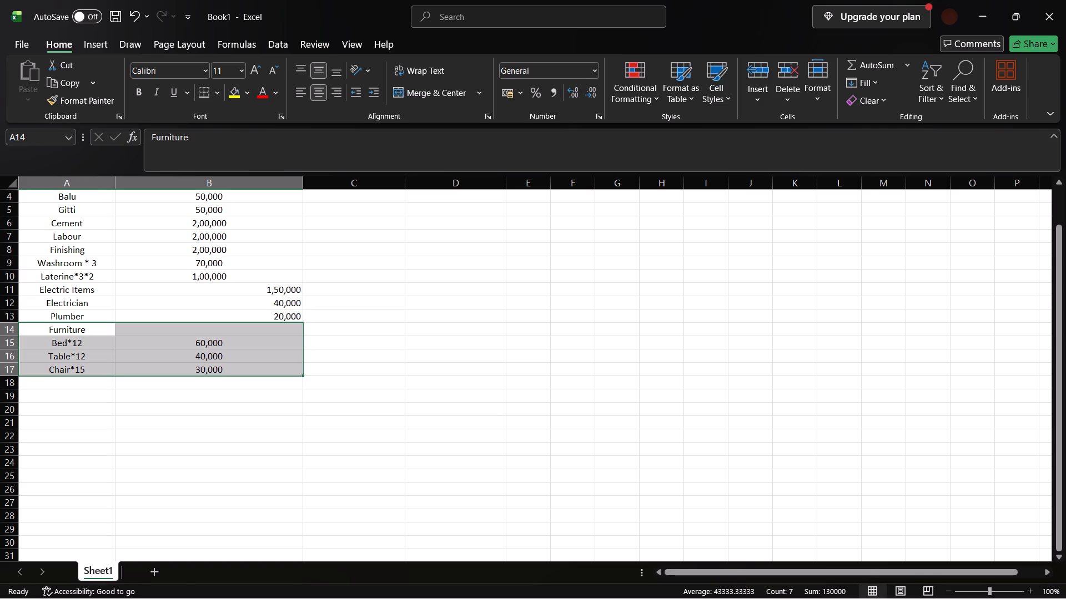
drag(300, 322, 301, 343)
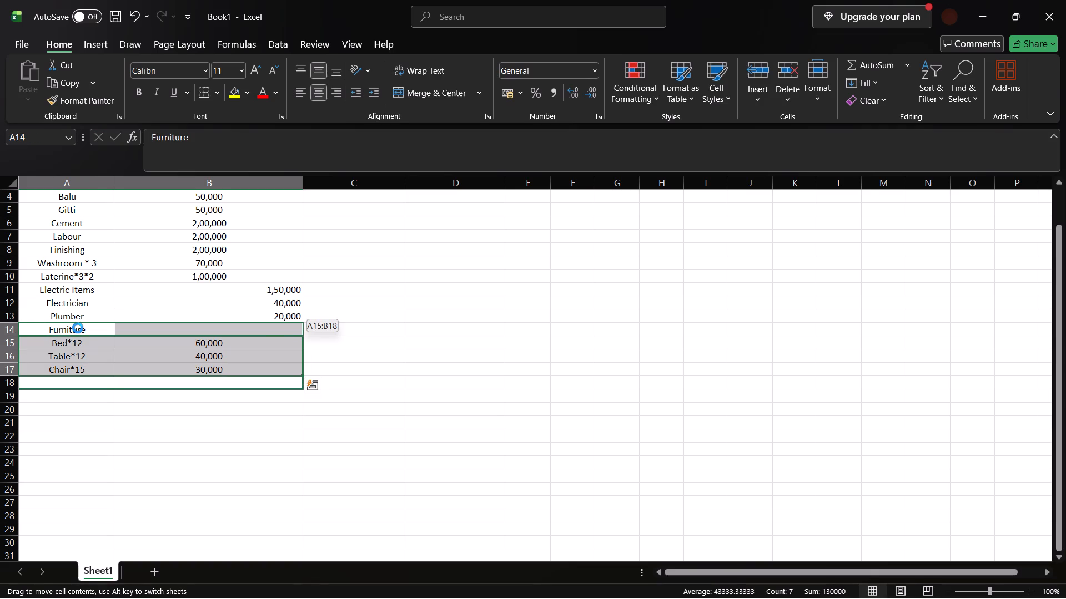
Add Hand Pump in cell A14 with an expense of 30,000 in cell B14.
click(78, 328)
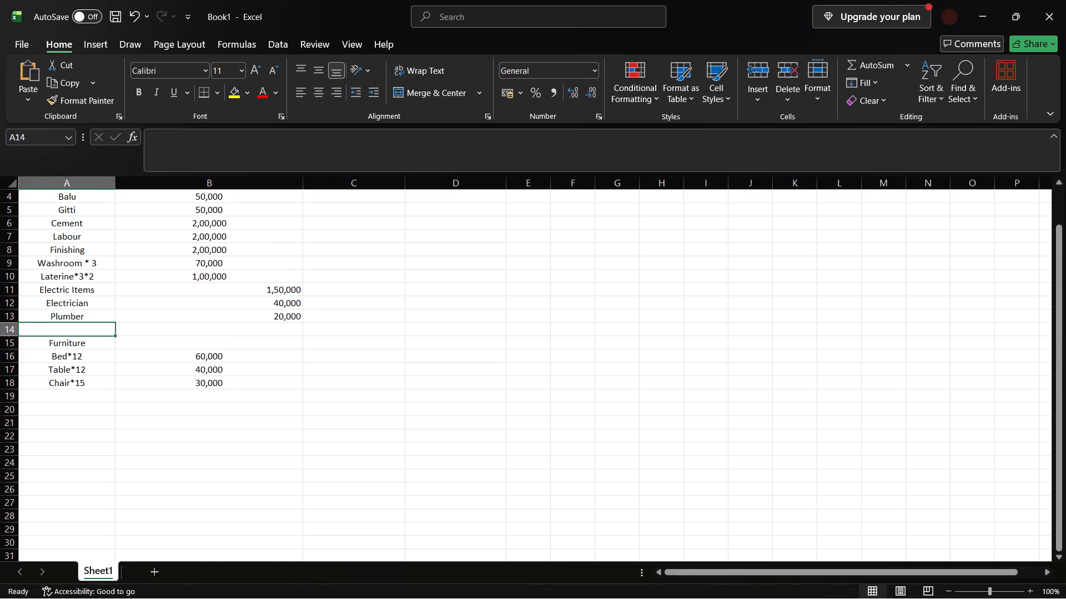
text(Motoe)
key(BackSpace)
key(BackSpace)
key(BackSpace)
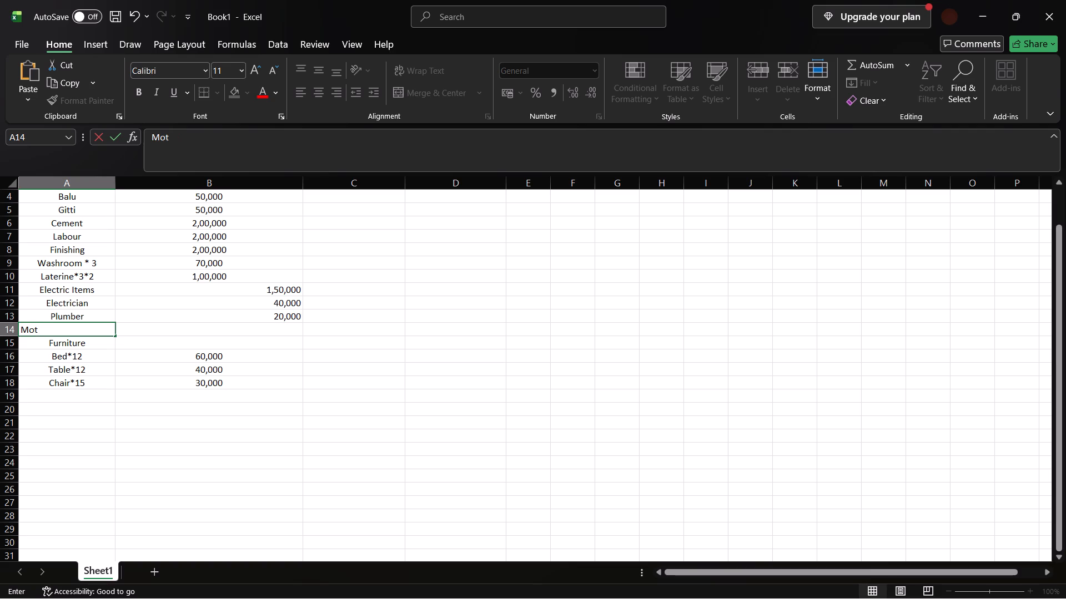
key(BackSpace)
key(BackSpace)
text(Hand Pump)
key(space)
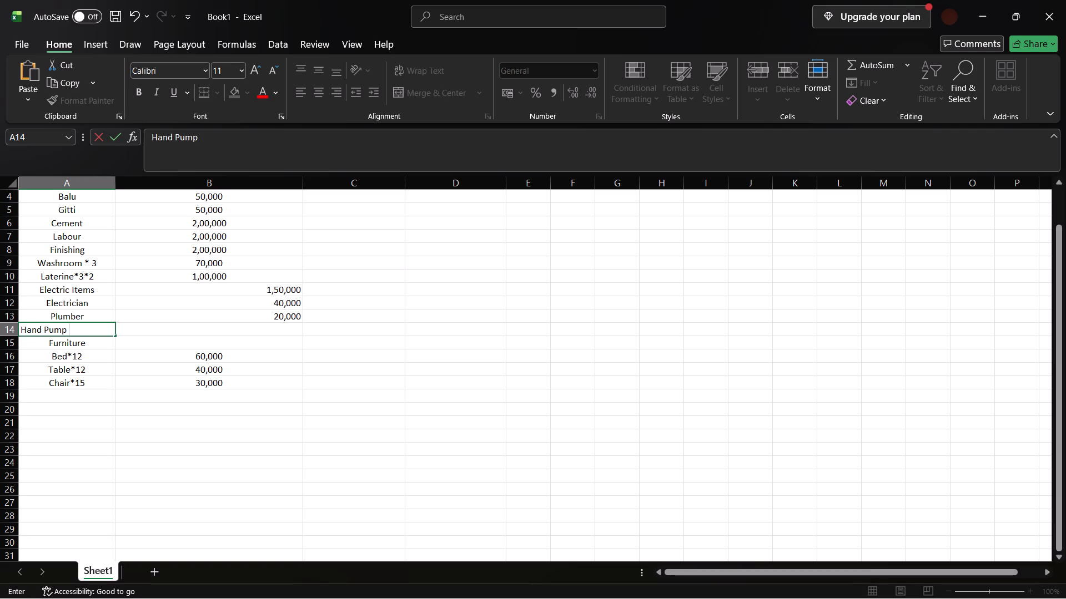
key(Right)
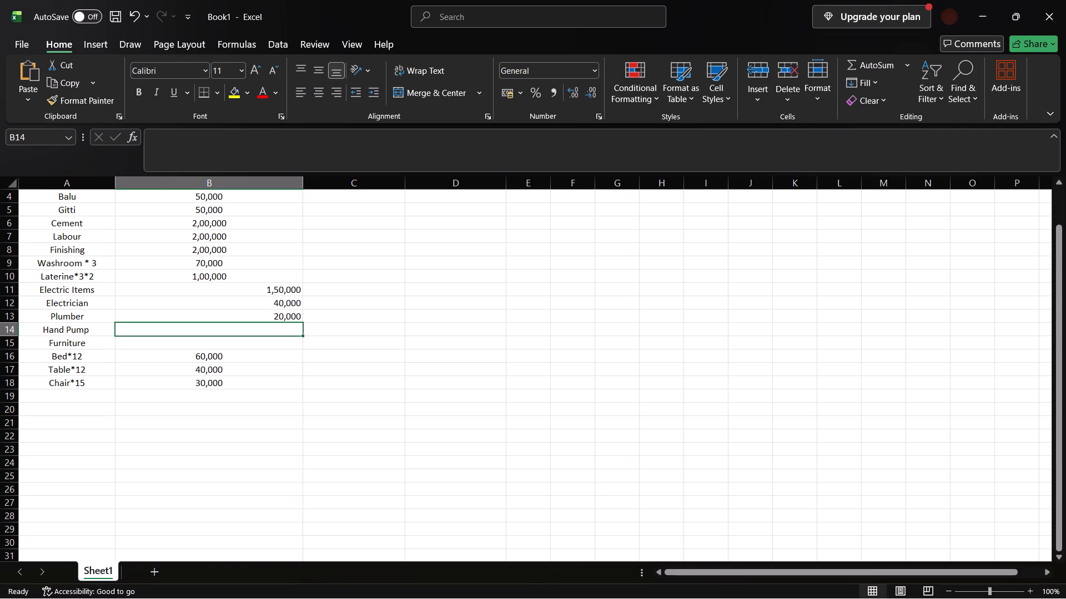
text(30,000)
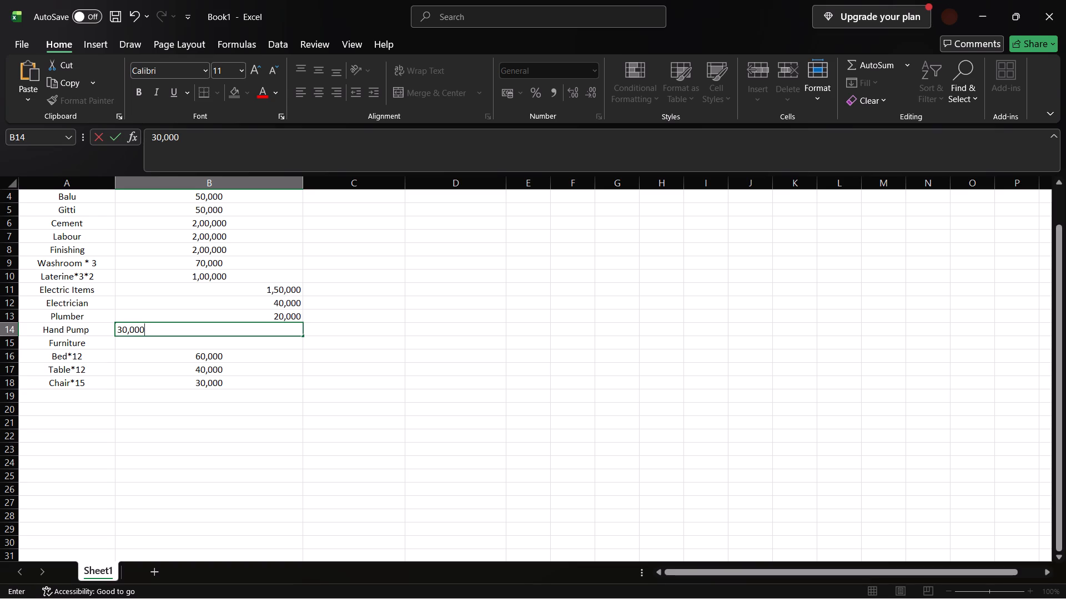
Move the furniture block A15:B18 down three rows to A18:B21, freeing rows 15 to 17.
drag(70, 342, 169, 385)
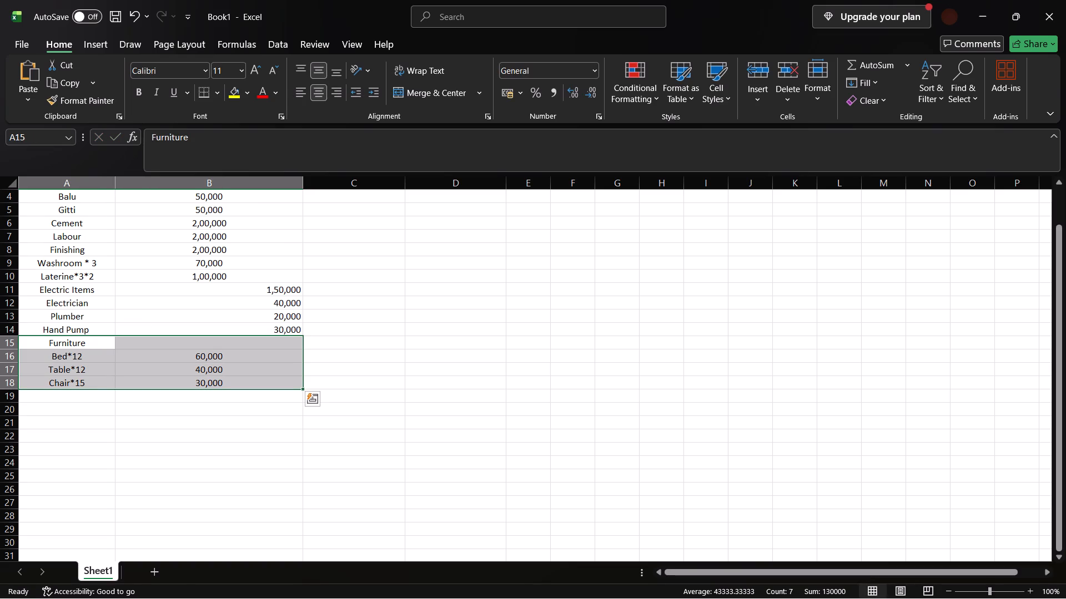
drag(302, 336, 295, 377)
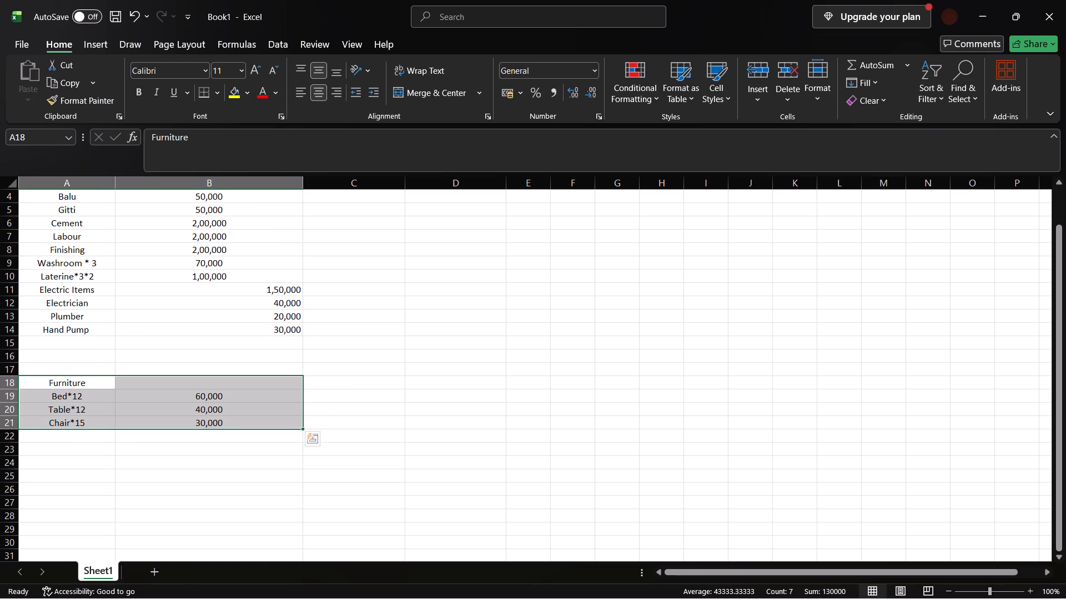
Add Motor in cell A15 with an expense of 10,000 in cell B15.
click(75, 342)
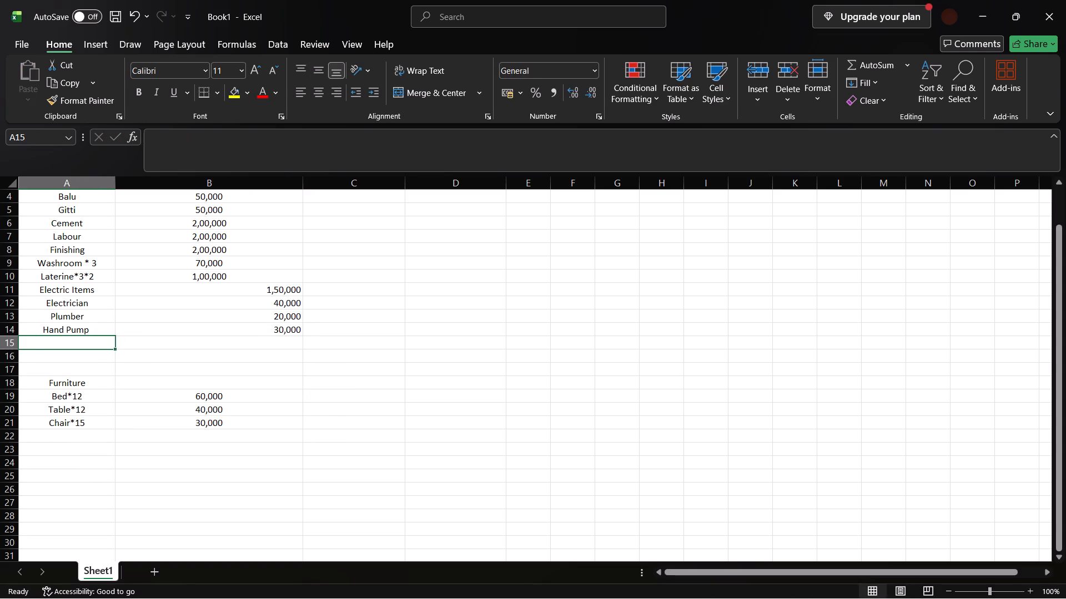
text(Motor)
key(Right)
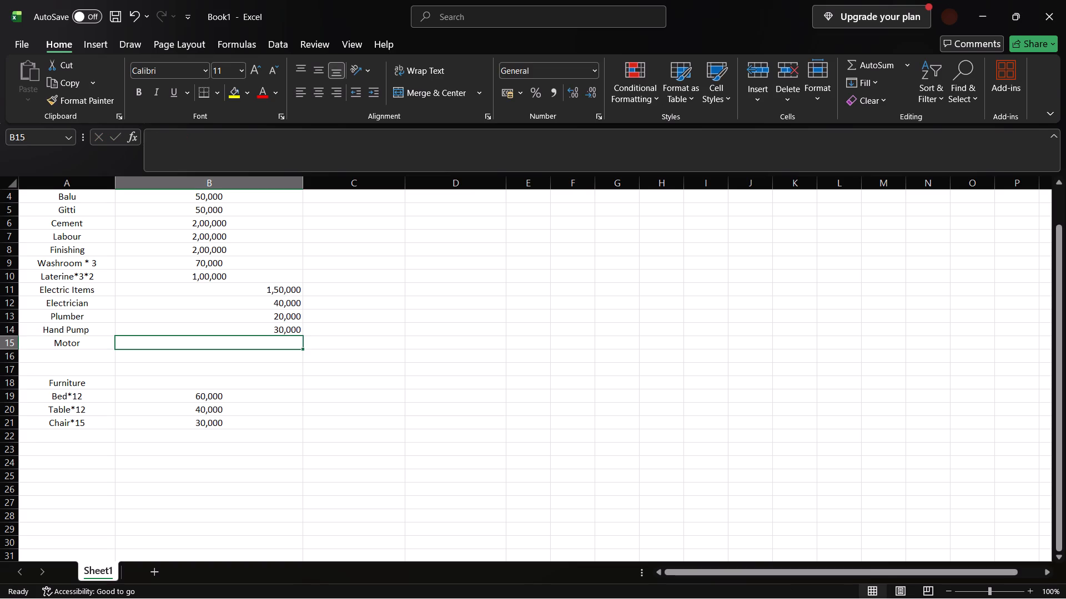
text(10,000)
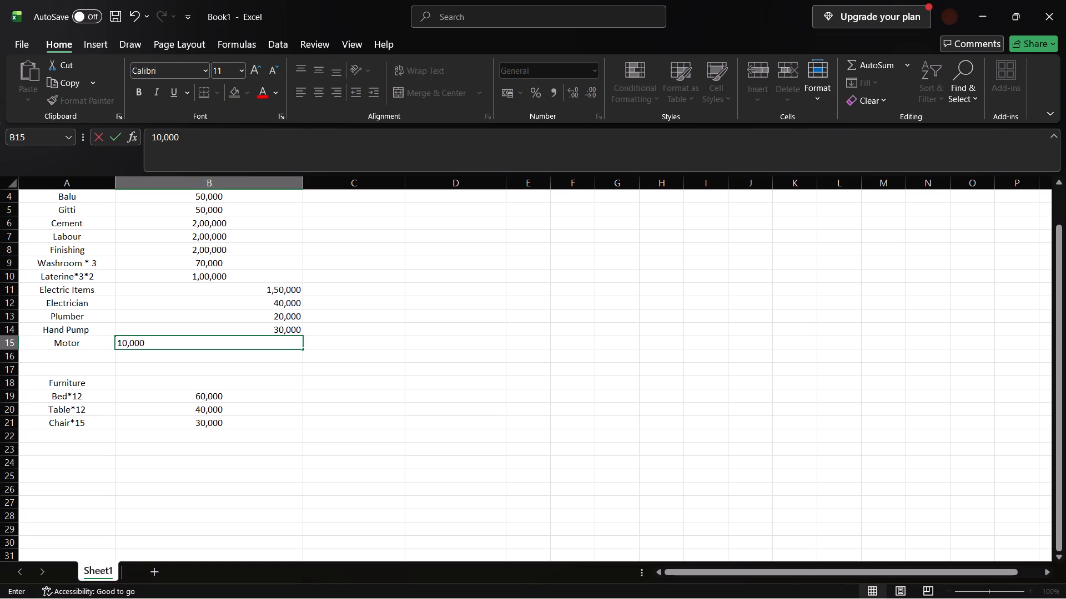
key(Down)
Add Tank in cell A16 with an expense of 10,000 in cell B16.
key(Left)
text(Tank)
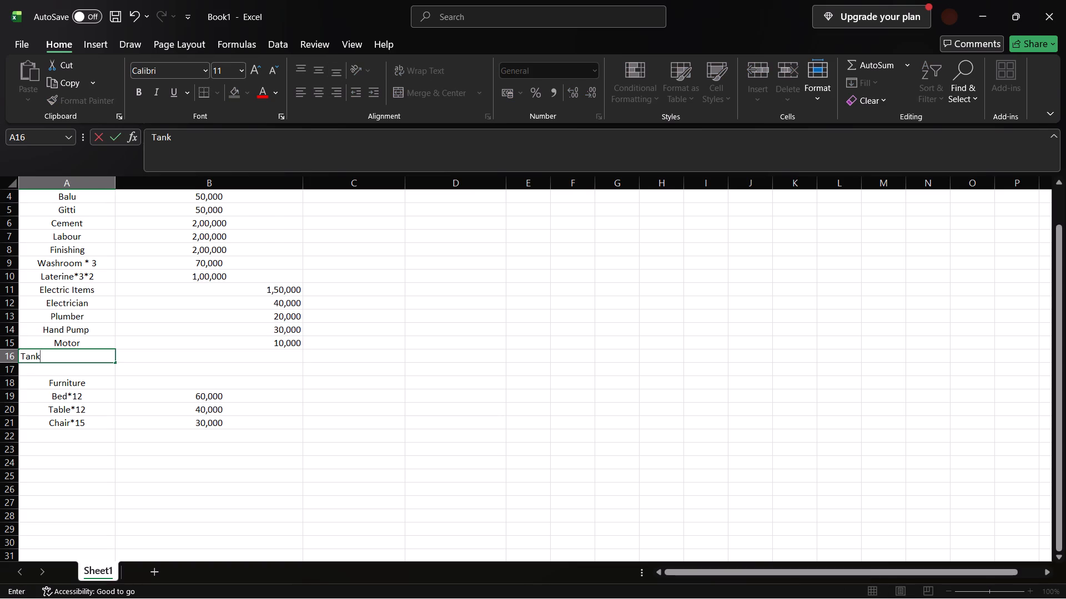
key(Right)
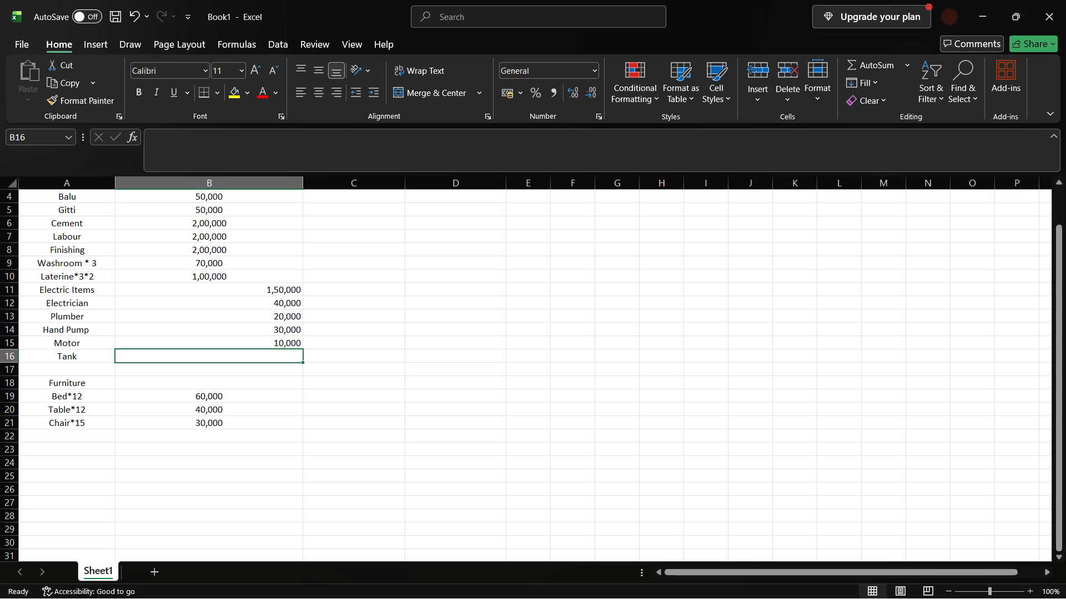
text(10,000)
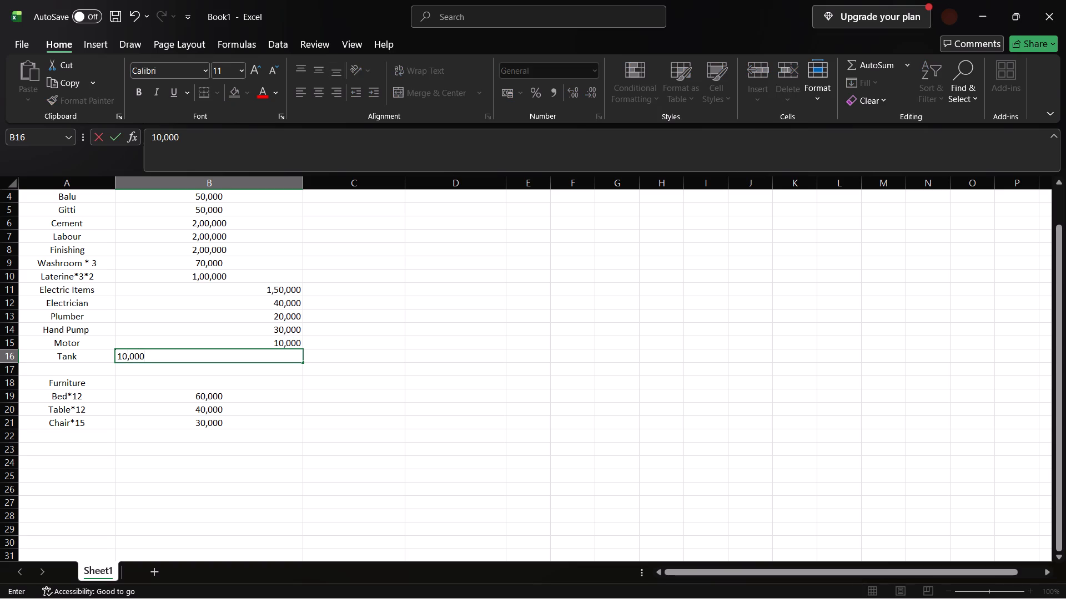
key(Down)
Add Miscelleneous in cell A17 with an expense of 50,000 in cell B17.
key(Left)
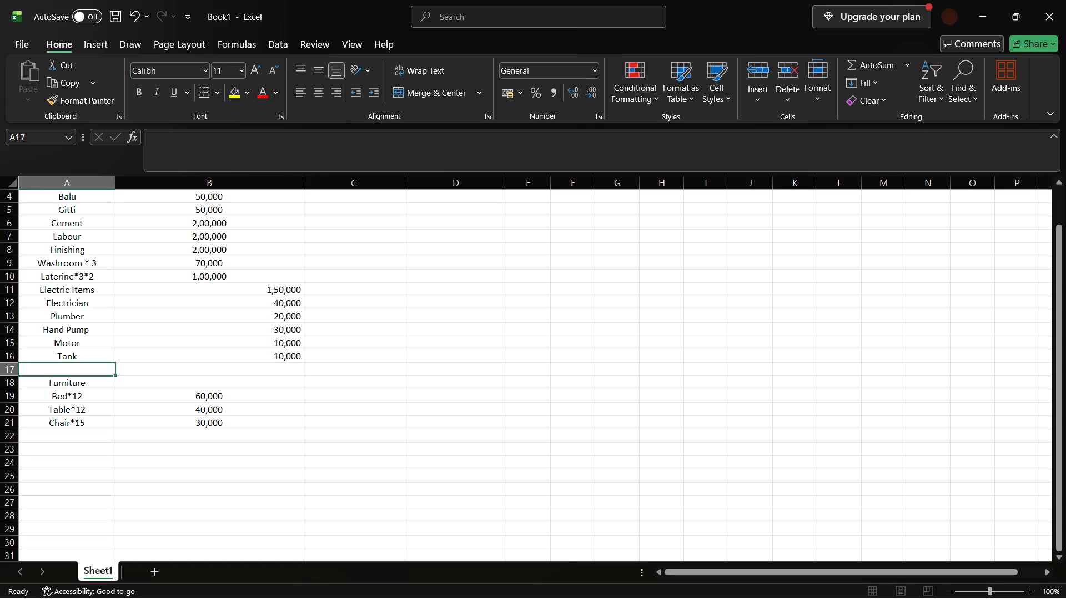
text(Miscell)
text(eneous)
key(Right)
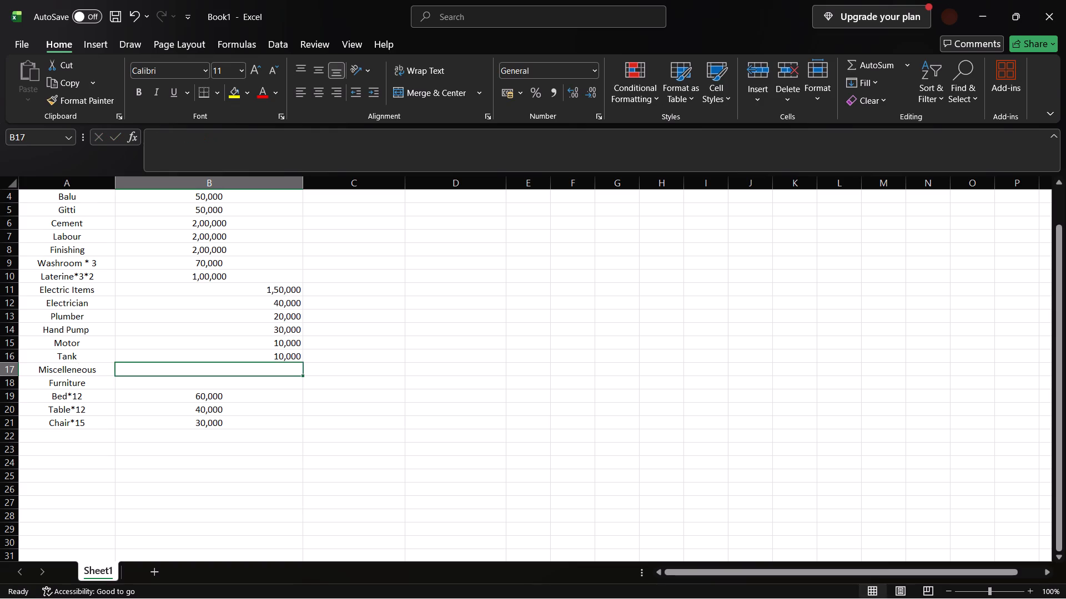
text(50,000)
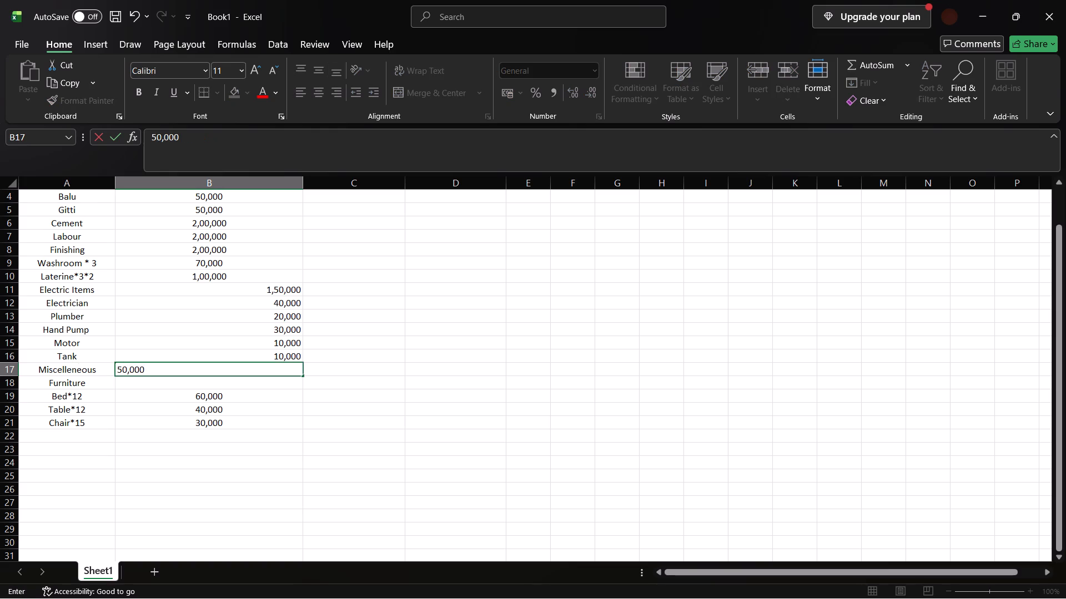
key(Left)
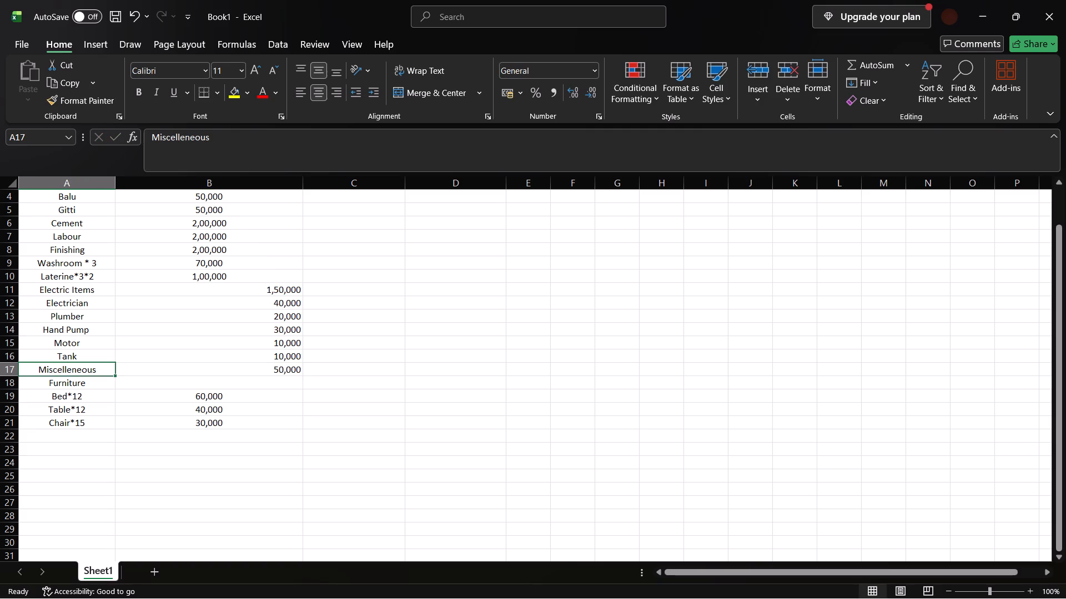
Rewrite the label in cell A17 as "Miscelleneous (Marketing and All)".
key(shift+m)
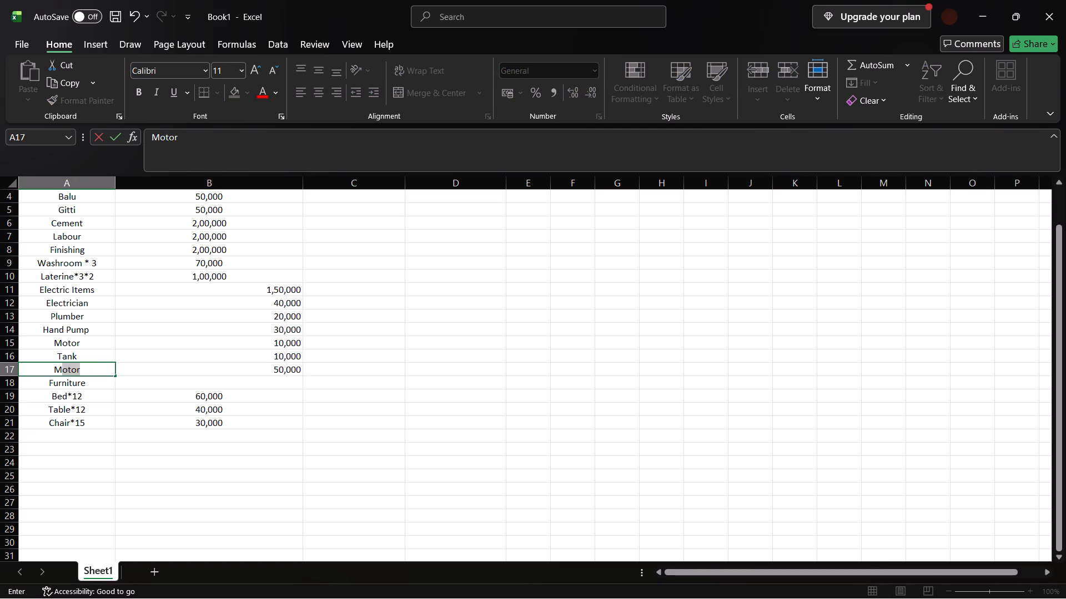
key(shift+i)
key(BackSpace)
key(BackSpace)
key(BackSpace)
key(BackSpace)
key(BackSpace)
key(BackSpace)
key(BackSpace)
key(BackSpace)
key(BackSpace)
key(BackSpace)
key(BackSpace)
text(Misc)
text(elleneous)
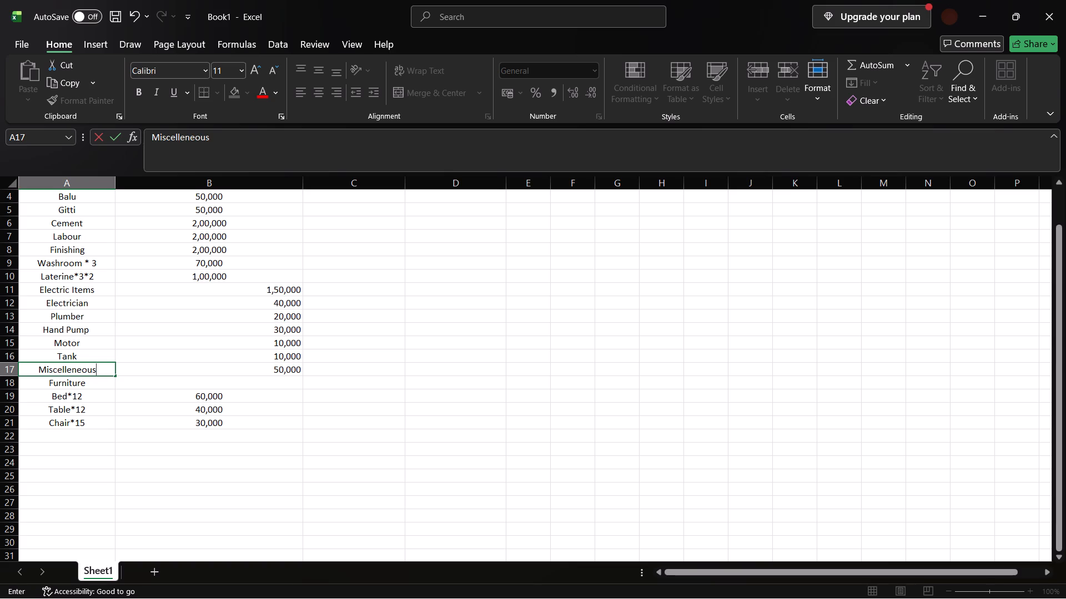
key(space)
text(()
text(Marketing)
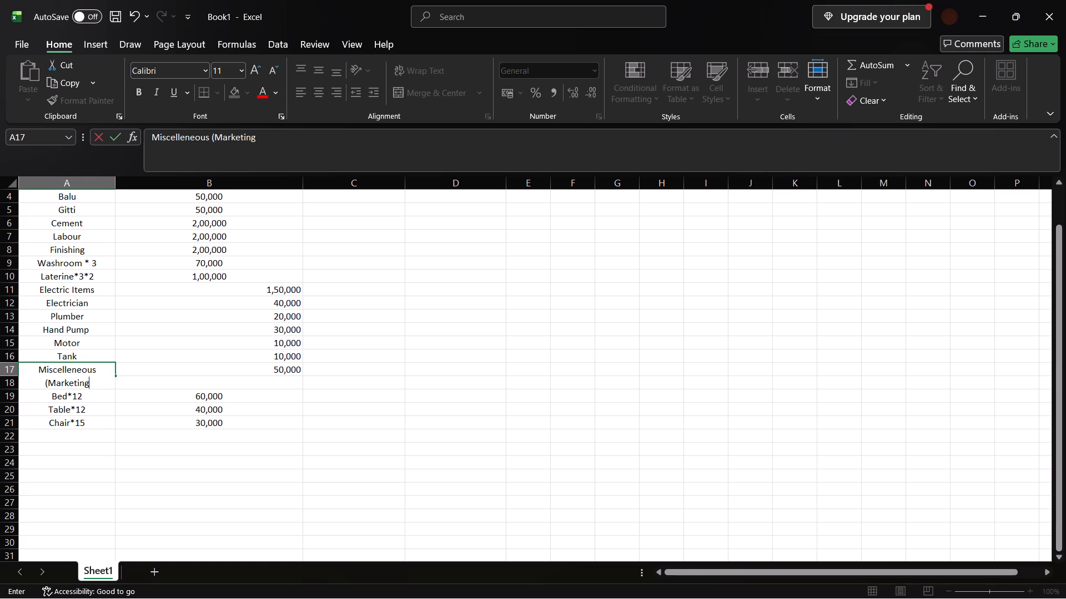
key(space)
text(ANd)
key(BackSpace)
key(BackSpace)
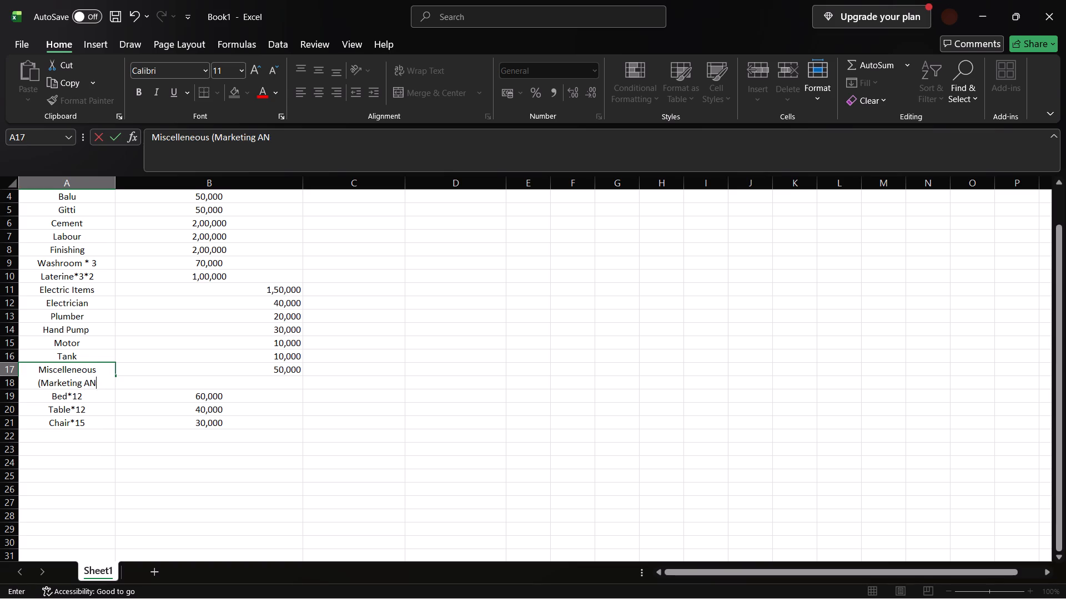
key(BackSpace)
text(and All))
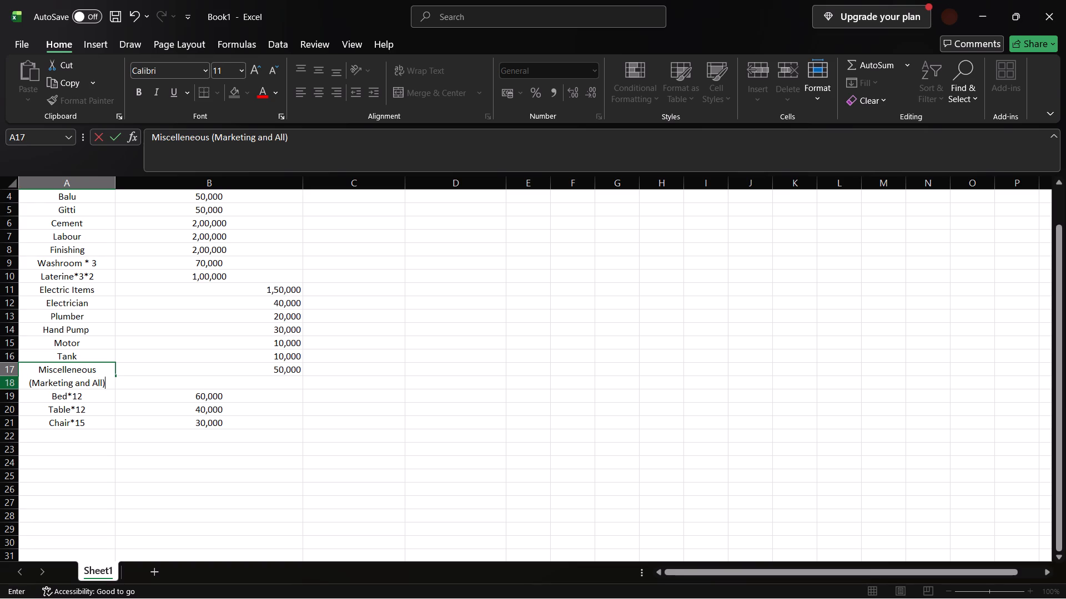
click(45, 415)
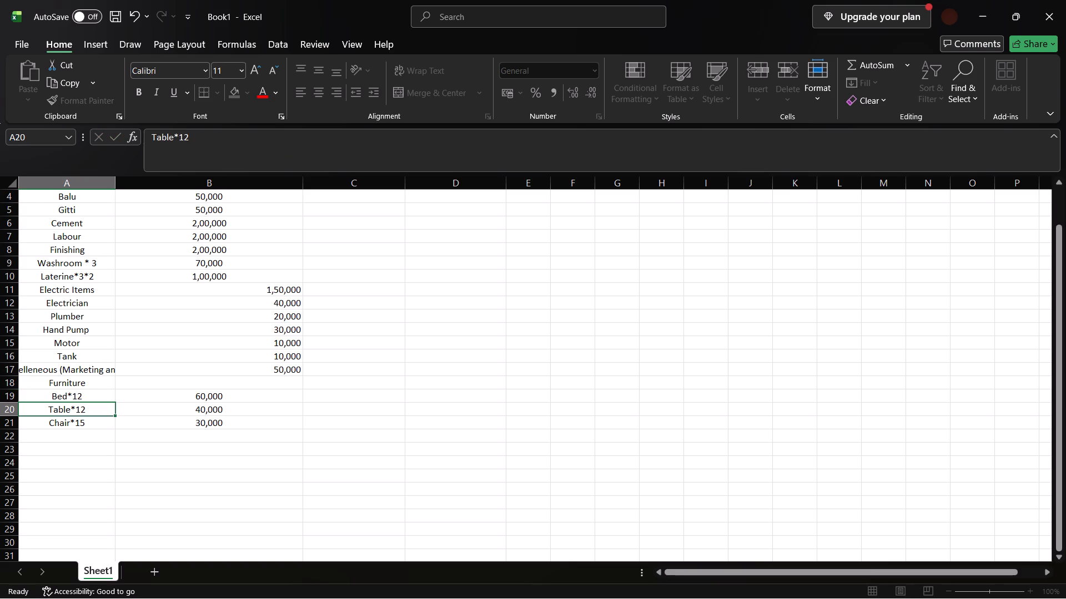
Fit the long label in A17 by making row 17 two lines high, widening column A slightly and wrapping the cell's text.
drag(9, 377, 11, 390)
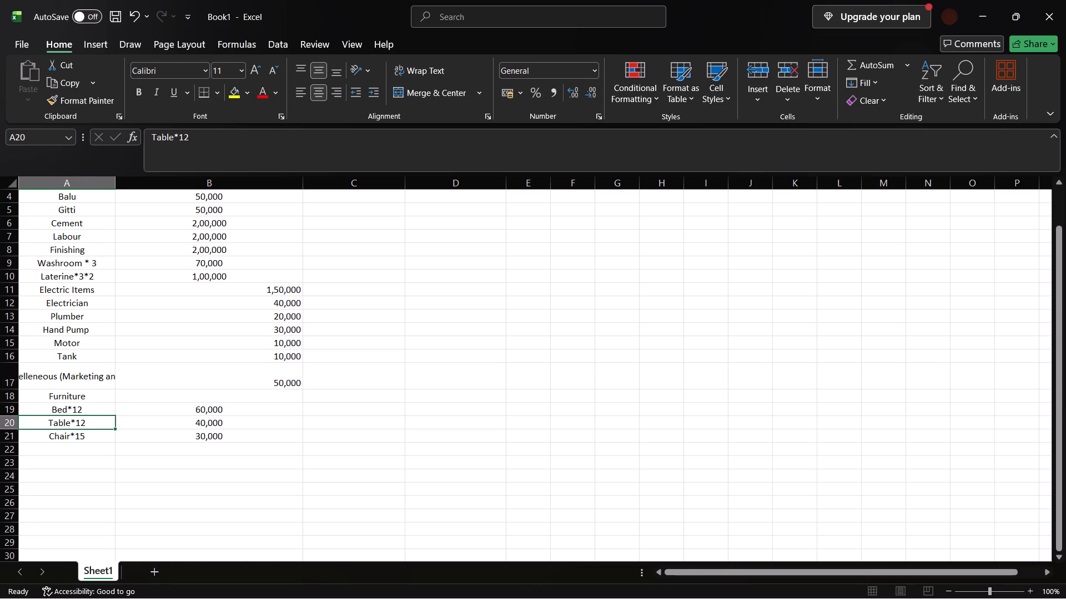
drag(115, 180, 133, 186)
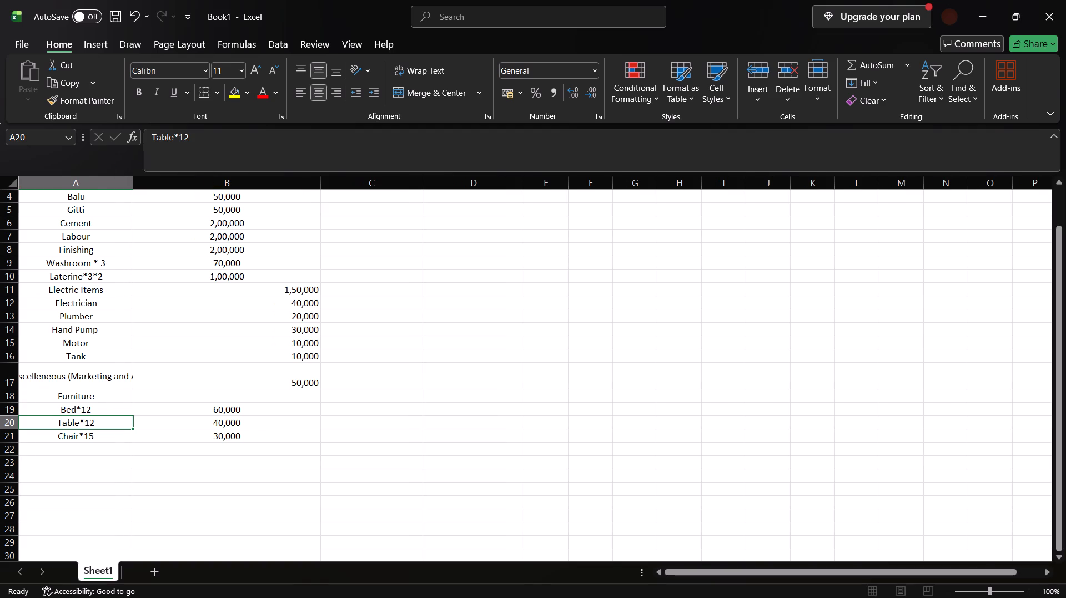
click(65, 380)
click(423, 71)
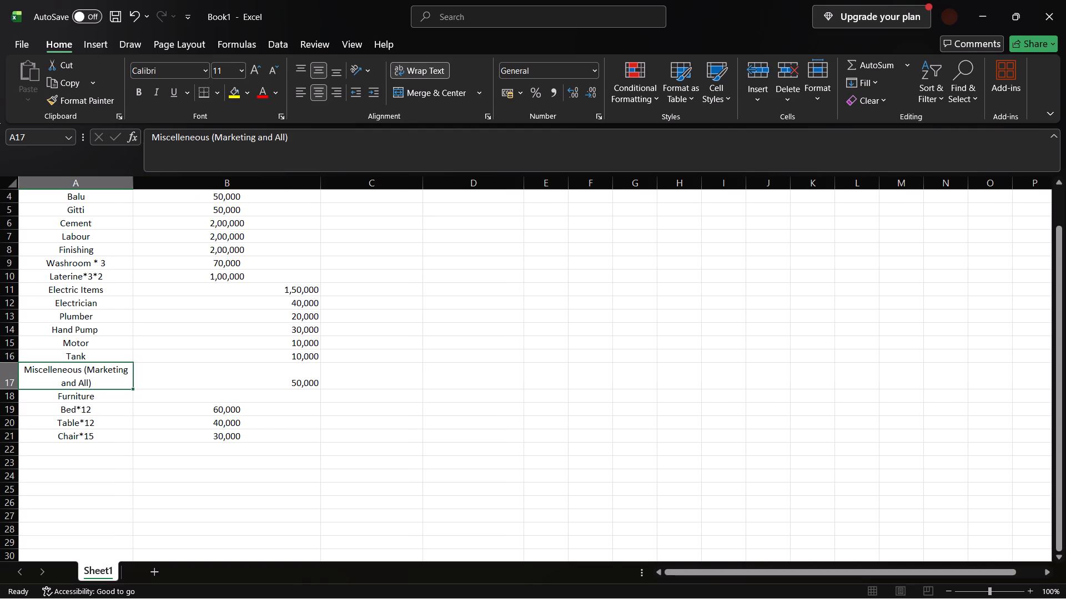
drag(135, 182, 123, 182)
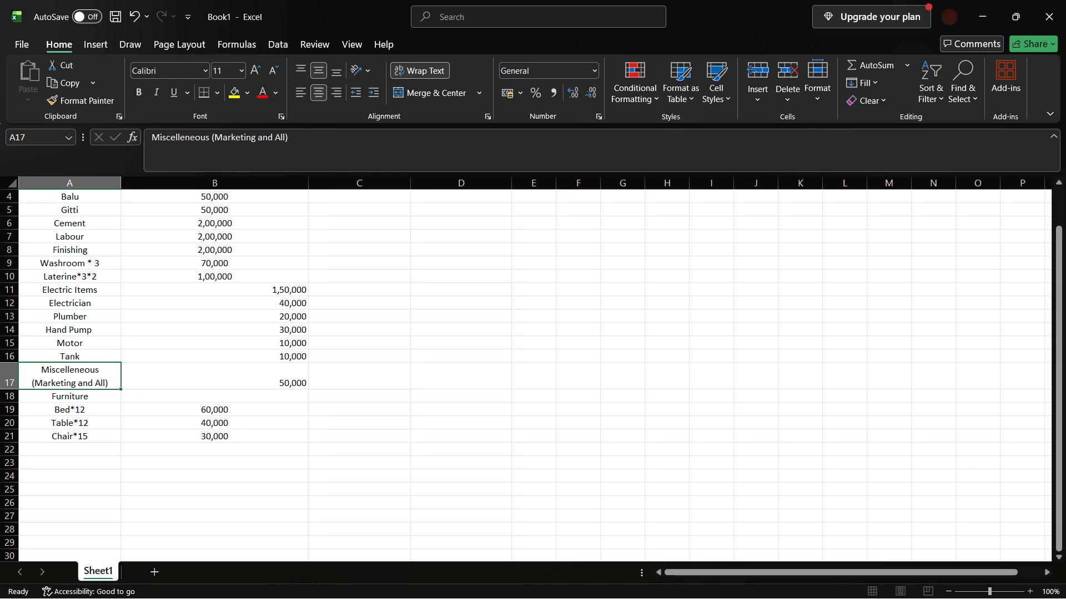
Centre the amounts in B11:B17 horizontally and vertically.
drag(257, 377, 247, 296)
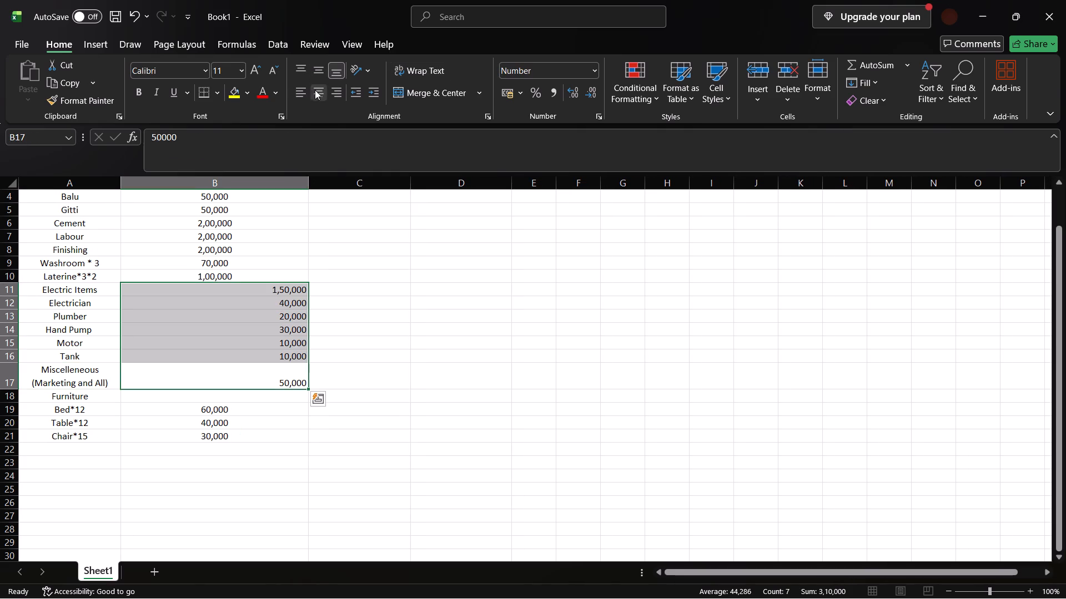
click(318, 91)
click(317, 73)
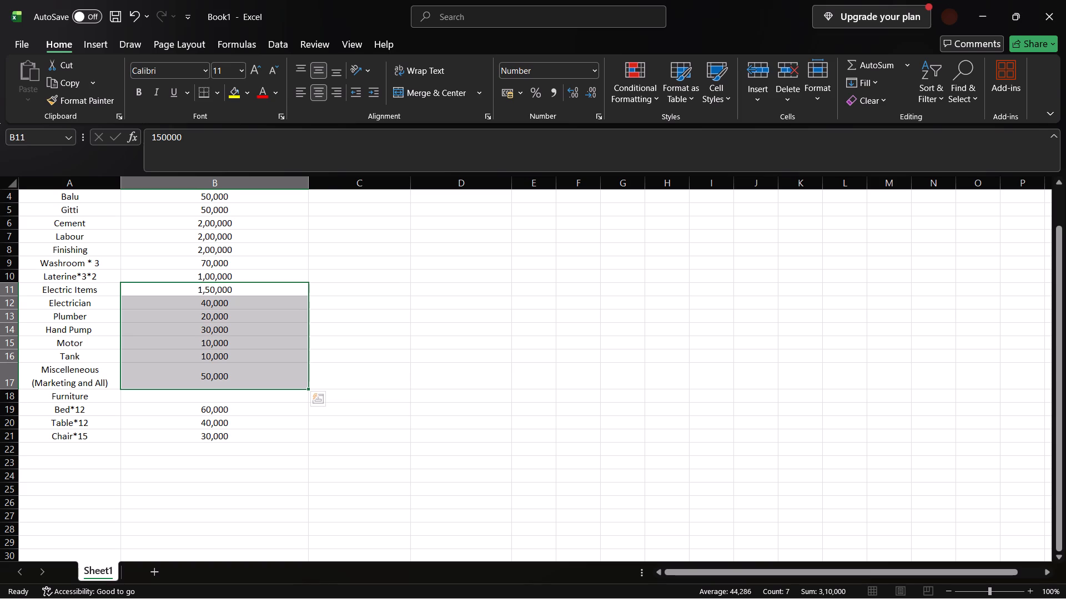
Select the amounts in B2:B21 to check their sum.
click(223, 437)
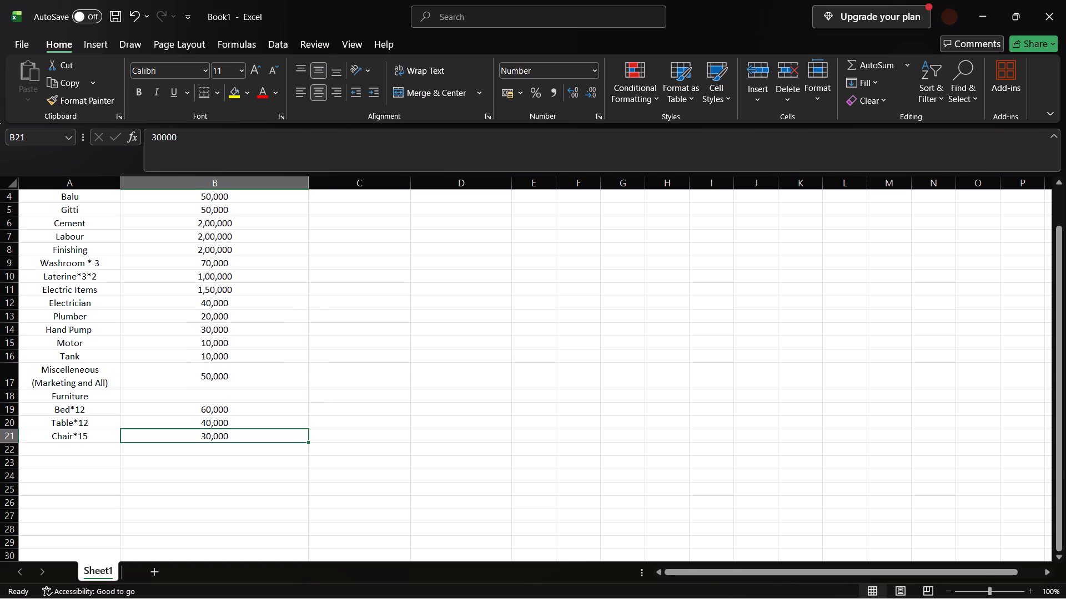
drag(223, 437, 194, 239)
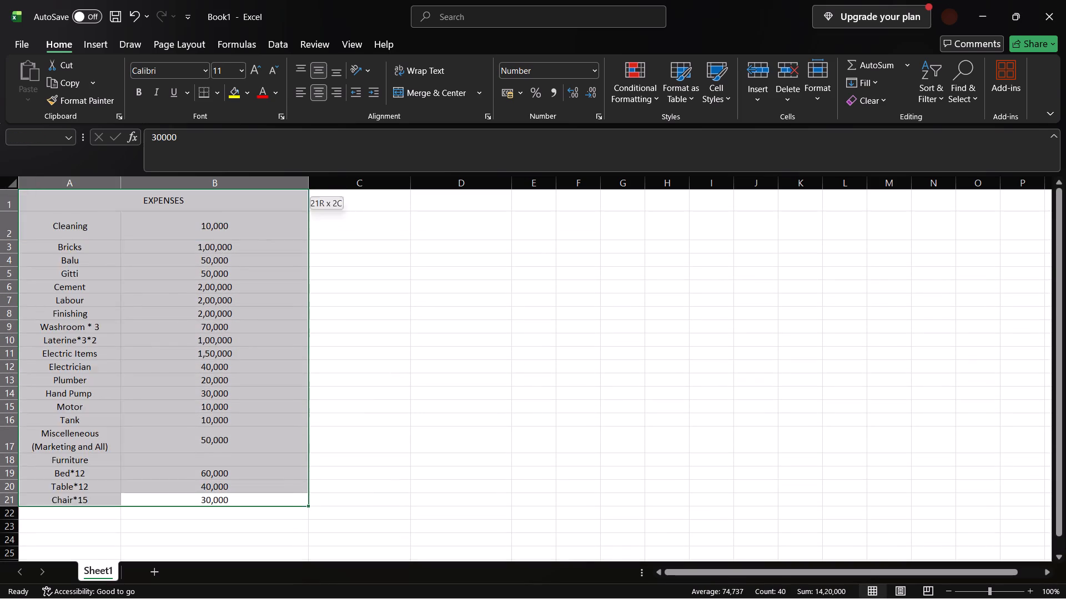
drag(194, 239, 199, 229)
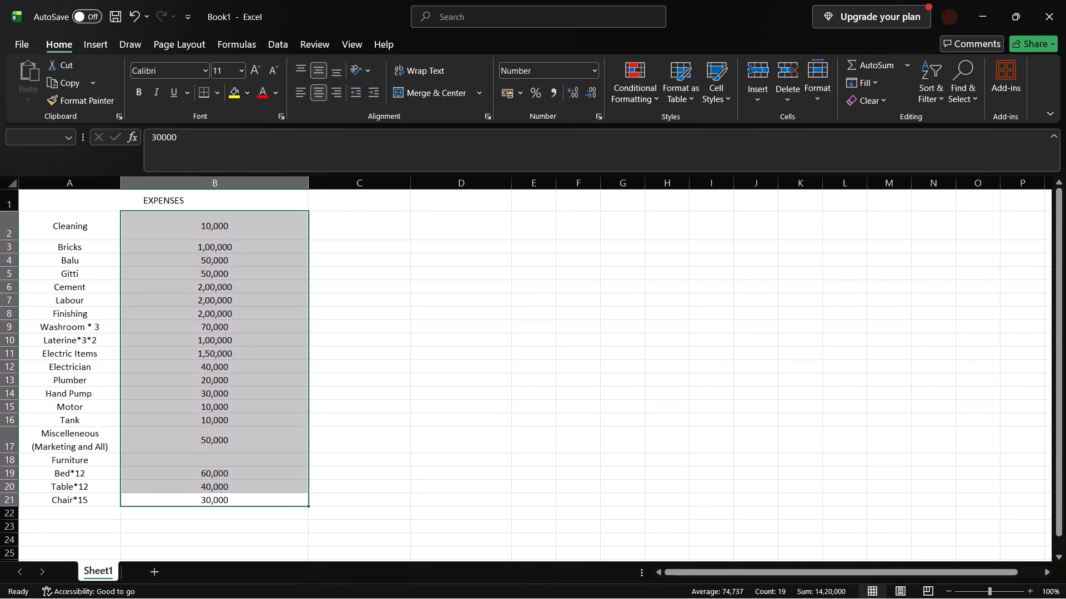
click(405, 345)
Move the furniture block A18:B21 down three rows to A21:B24, freeing rows 18 to 20.
scroll(405, 345, down, 1)
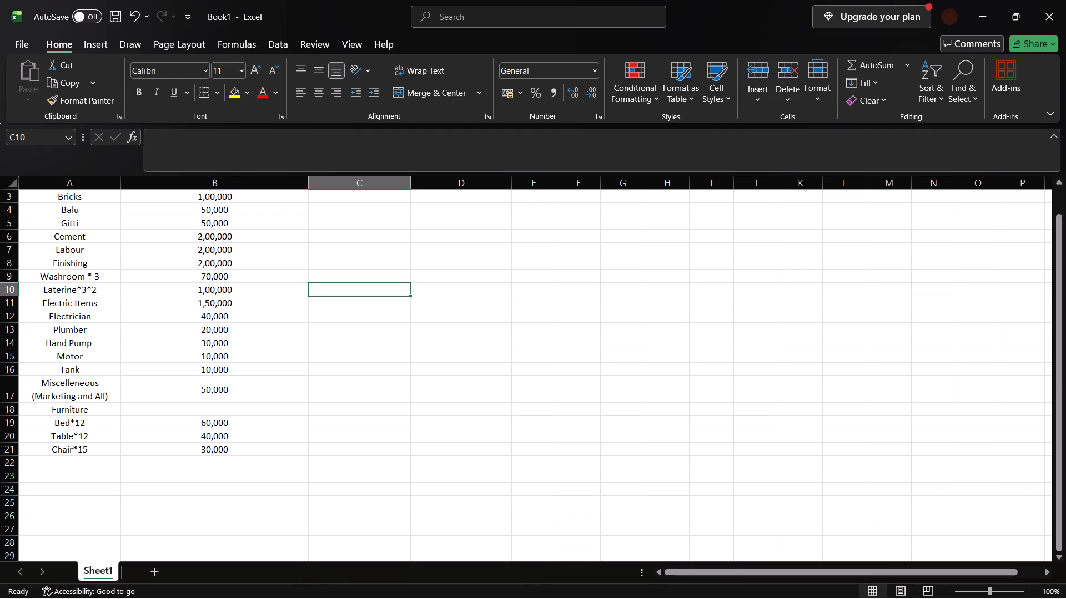
click(67, 463)
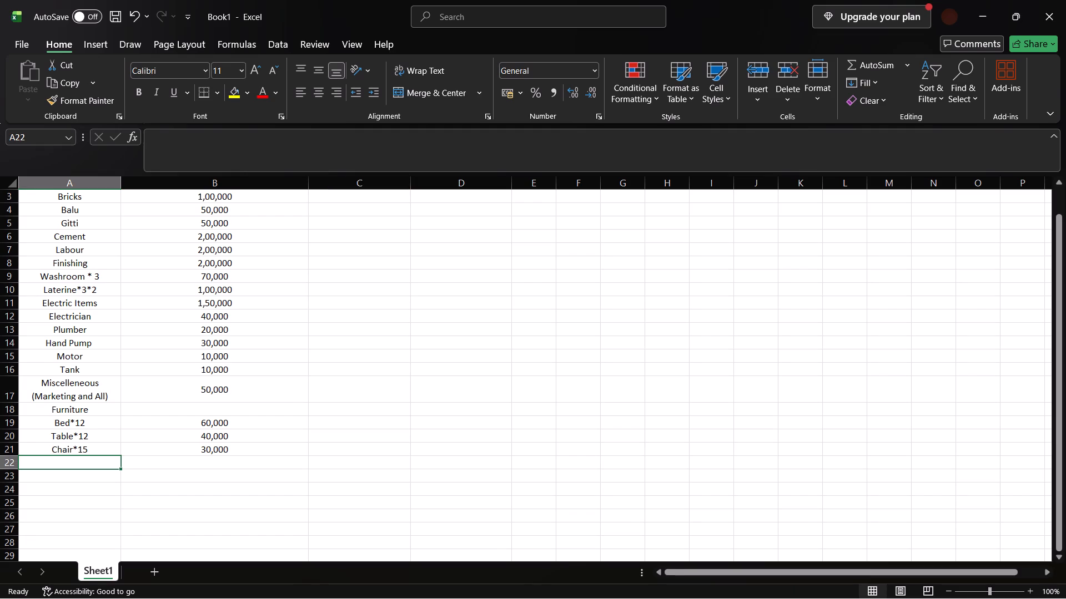
drag(64, 410, 195, 448)
drag(309, 402, 310, 438)
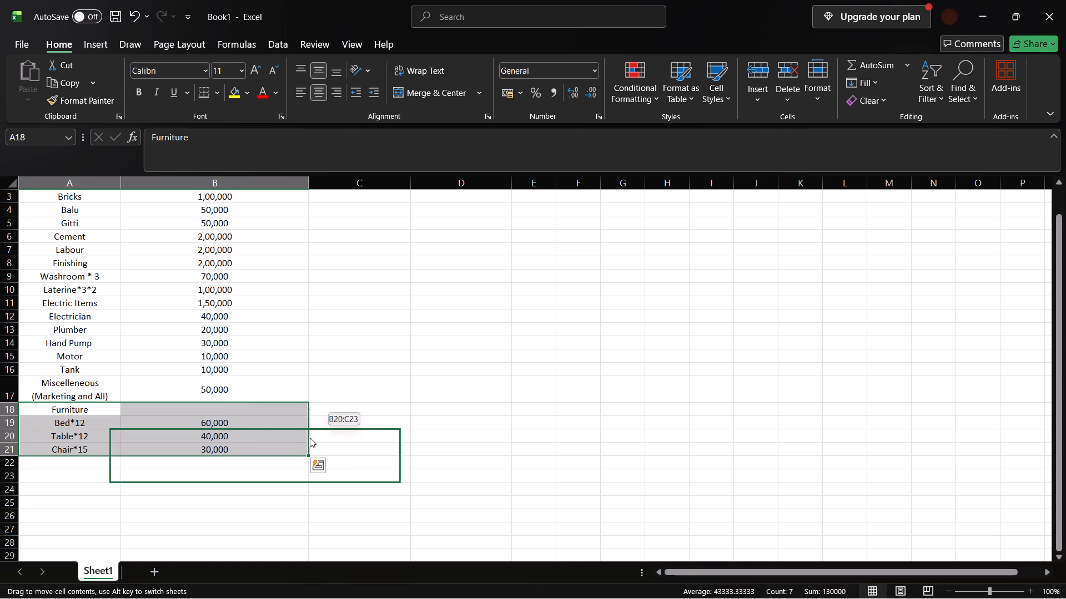
drag(310, 438, 289, 444)
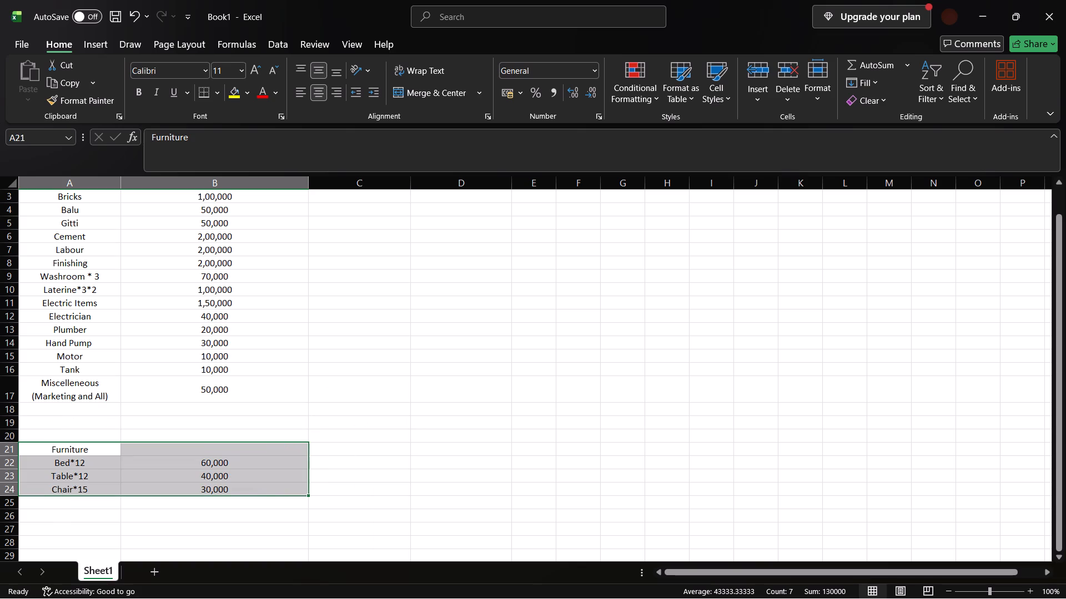
Add a Khidki item in A18 with the amount 50,000 in B18.
click(47, 412)
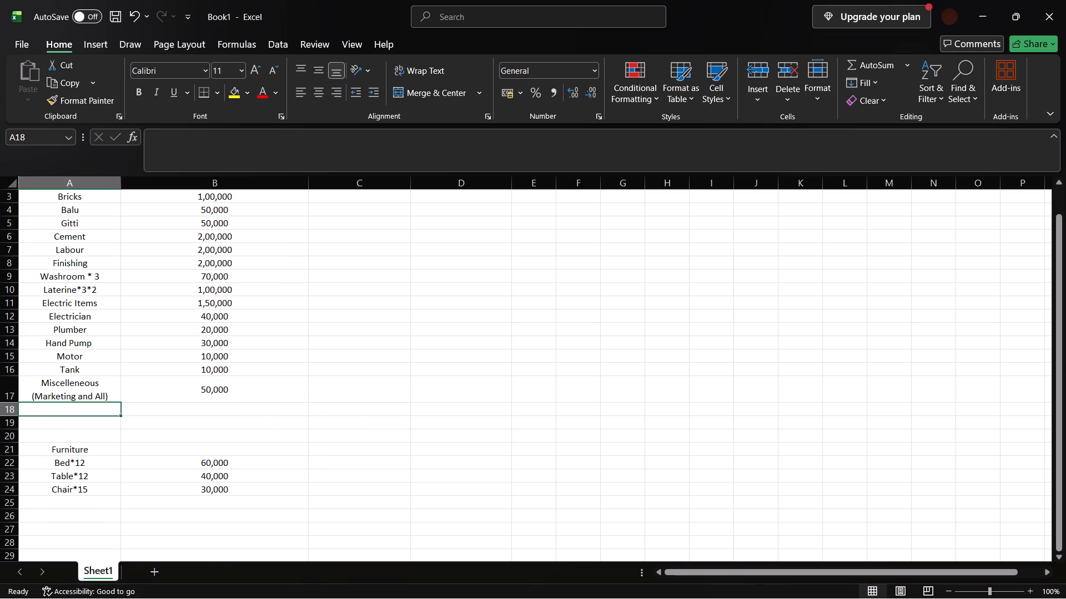
key(shift+k)
key(h)
text(idki)
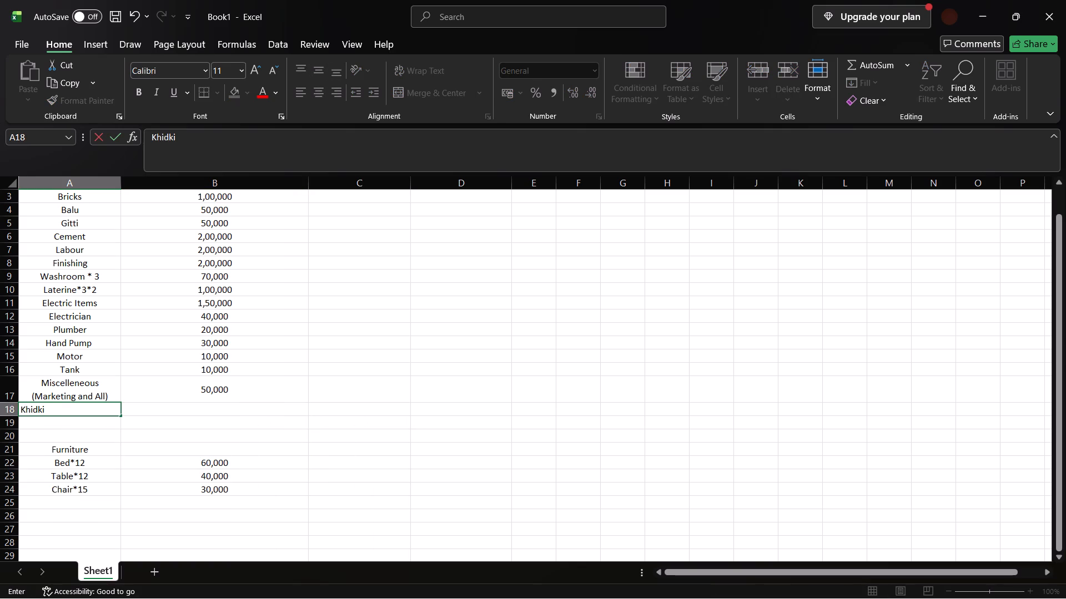
key(Right)
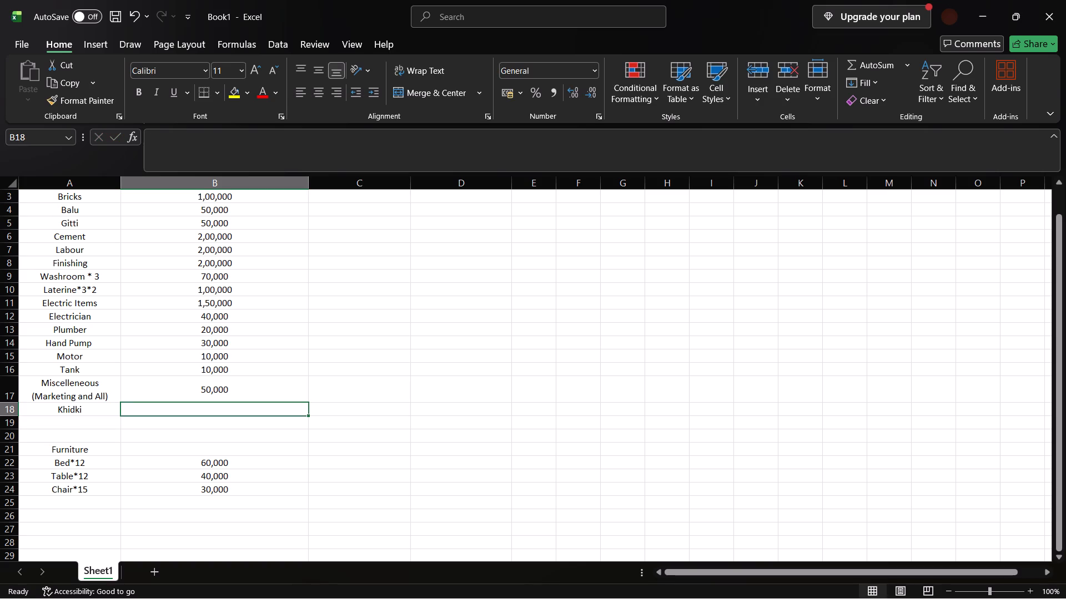
key(Left)
key(Right)
text(50,000)
key(Down)
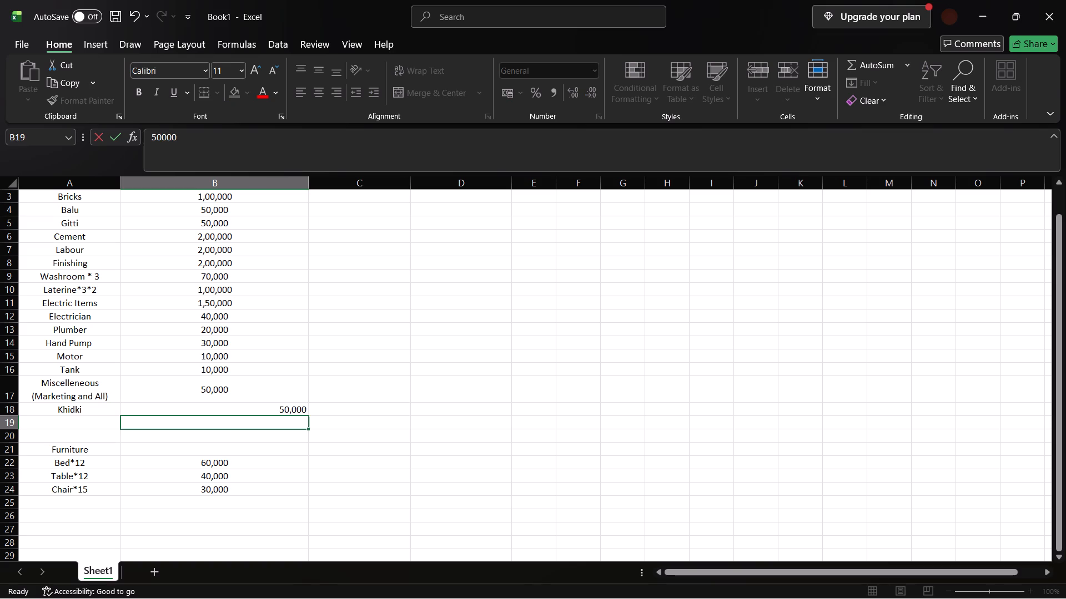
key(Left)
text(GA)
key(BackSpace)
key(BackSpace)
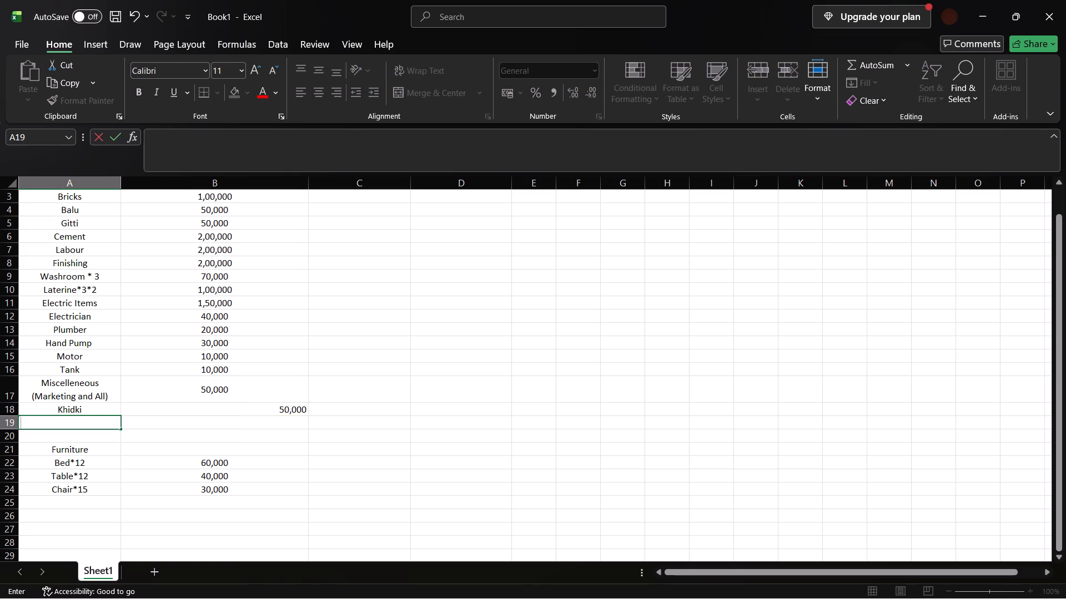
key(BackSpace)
Change the item label in A18 to Khidkis.
key(Up)
text(Khidkis)
key(Down)
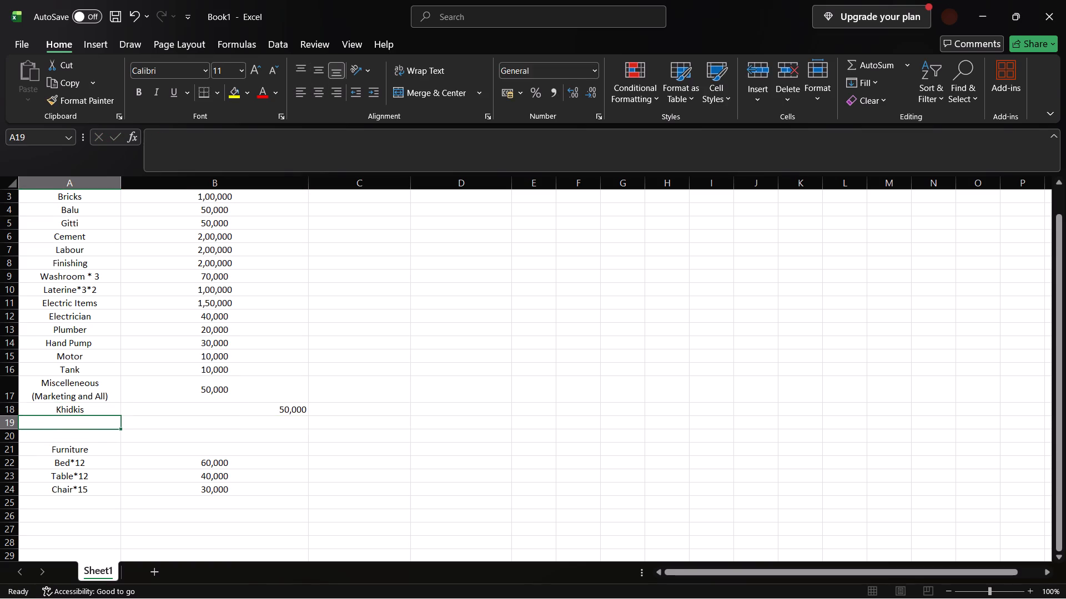
Add a Gates item in A19 with the amount 50,000 in B19.
text(Gates)
key(Right)
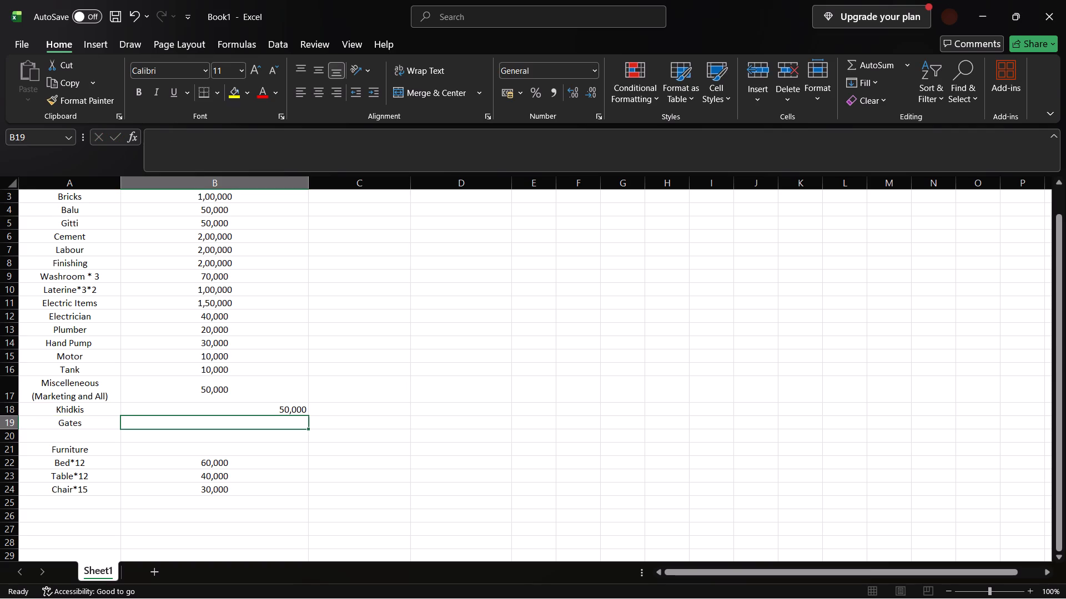
text(50,000)
key(Down)
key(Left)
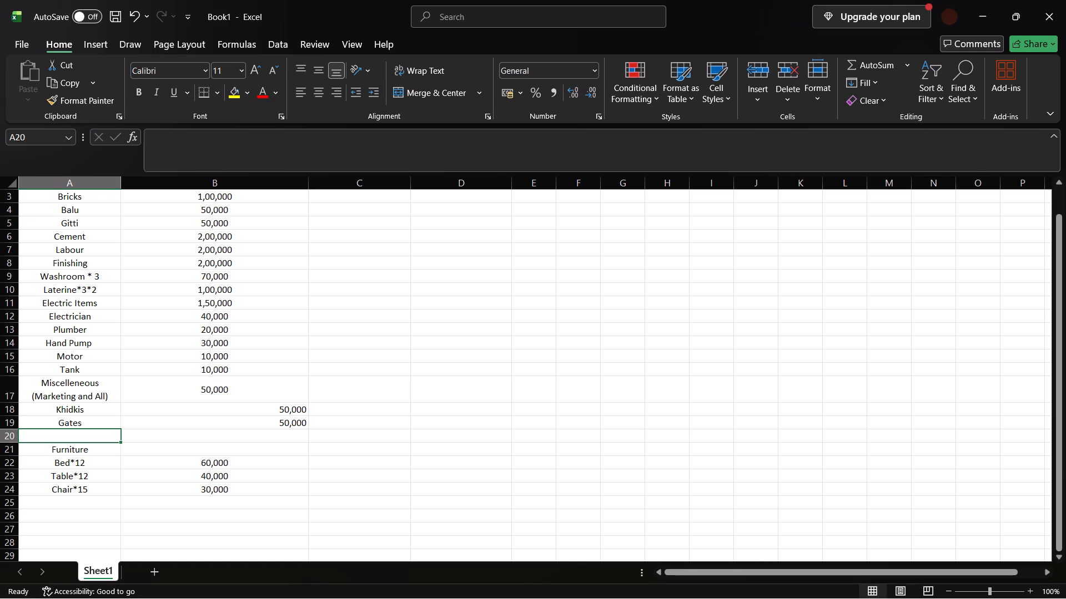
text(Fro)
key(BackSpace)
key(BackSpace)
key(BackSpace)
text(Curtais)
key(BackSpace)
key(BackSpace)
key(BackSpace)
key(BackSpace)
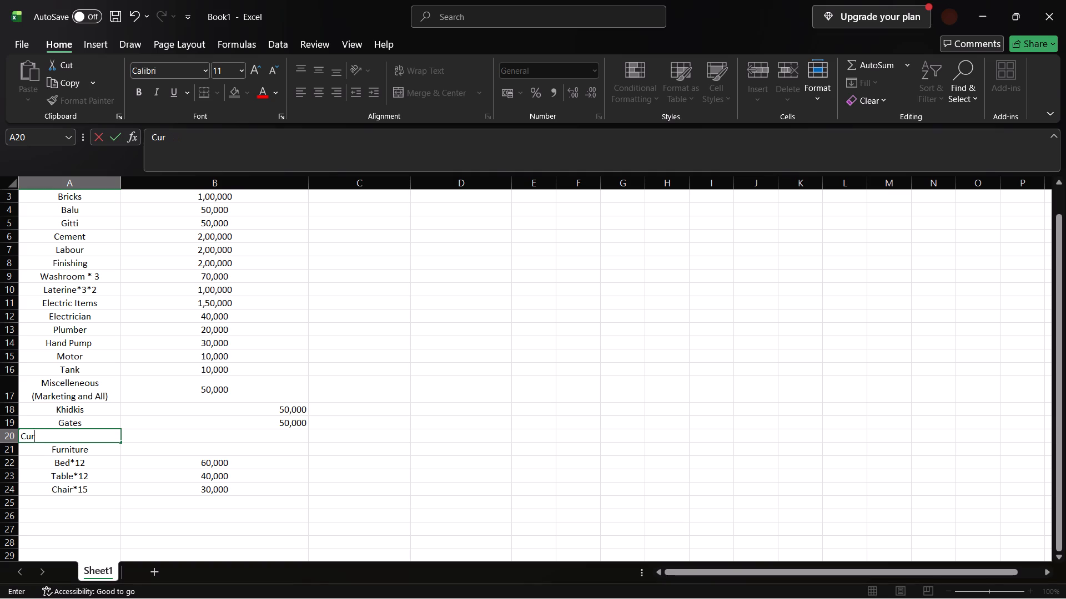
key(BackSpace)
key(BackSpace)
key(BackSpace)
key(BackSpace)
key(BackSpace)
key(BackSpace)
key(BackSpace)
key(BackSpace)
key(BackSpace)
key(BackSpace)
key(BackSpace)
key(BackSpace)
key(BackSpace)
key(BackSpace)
Add a Gadda*12 item below the chairs in A25 with the amount 15,000 in B25.
click(63, 500)
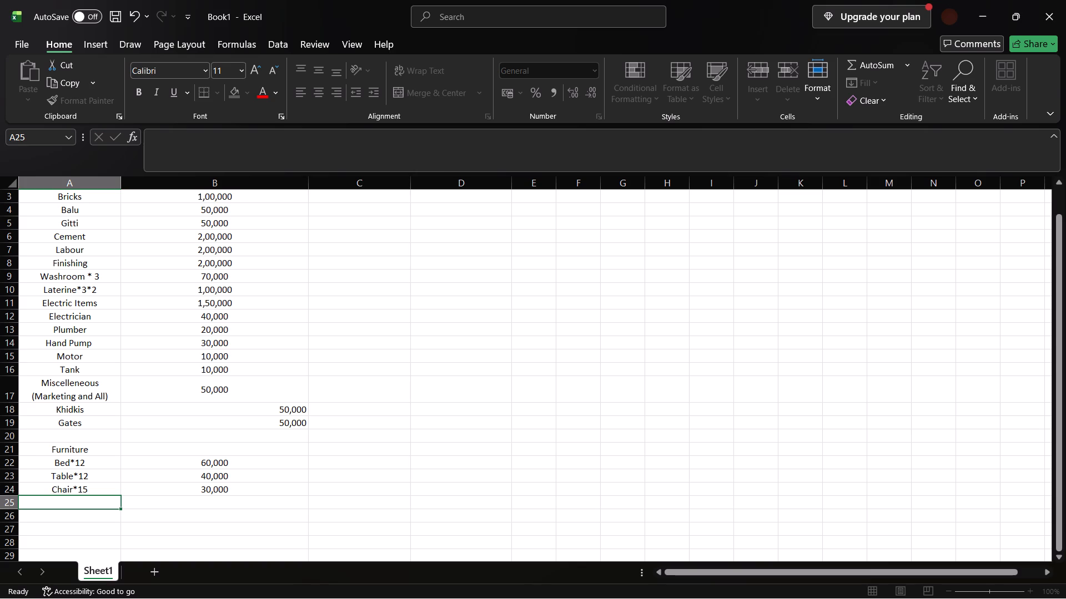
text(Gadda)
key(shift+asterisk)
text(12)
key(Right)
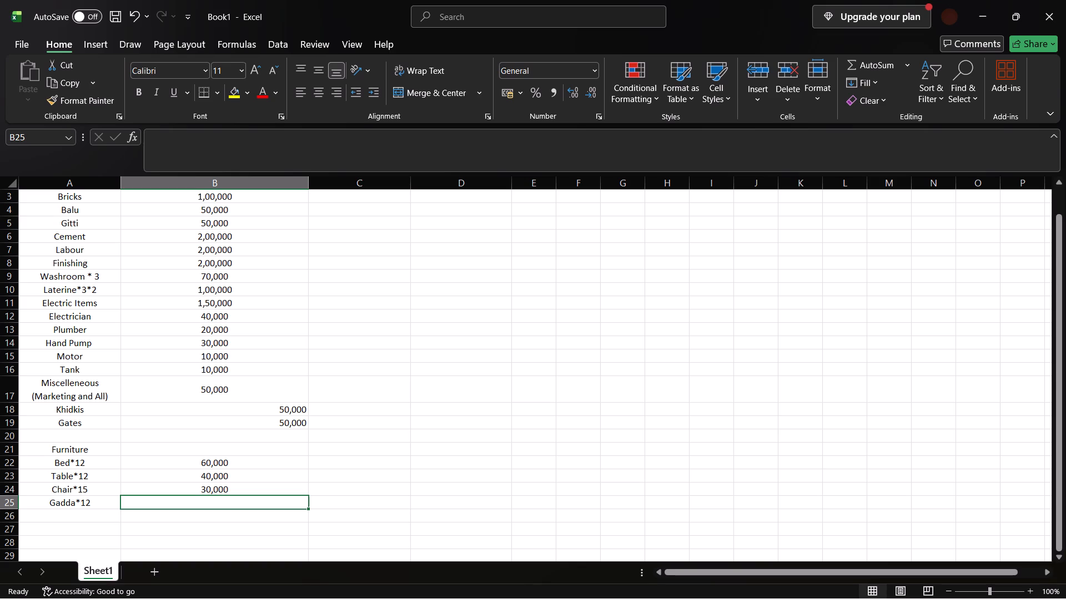
text(15,00)
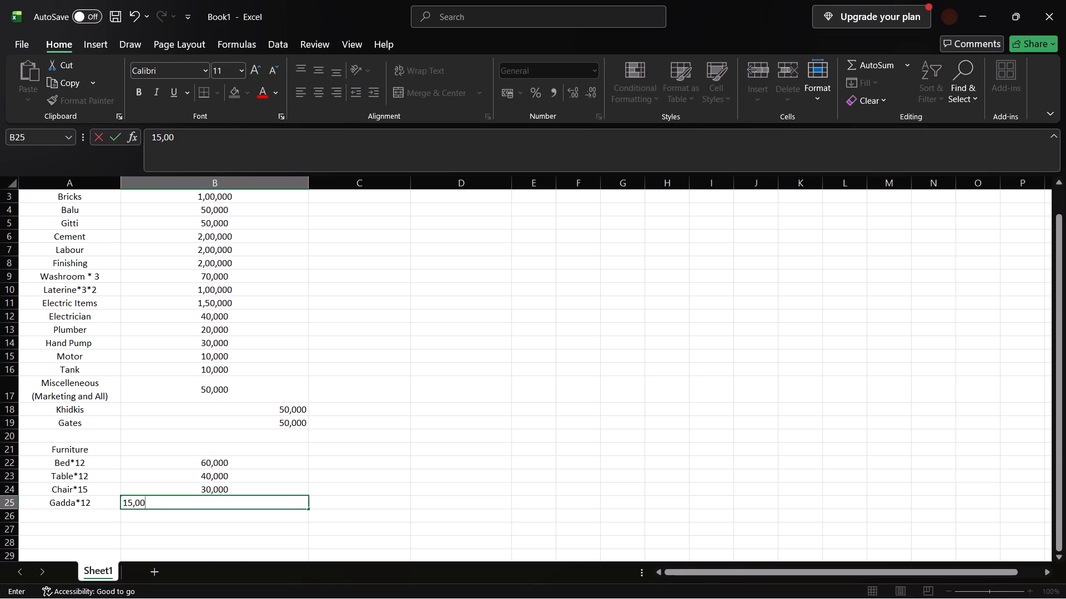
key(0)
key(Down)
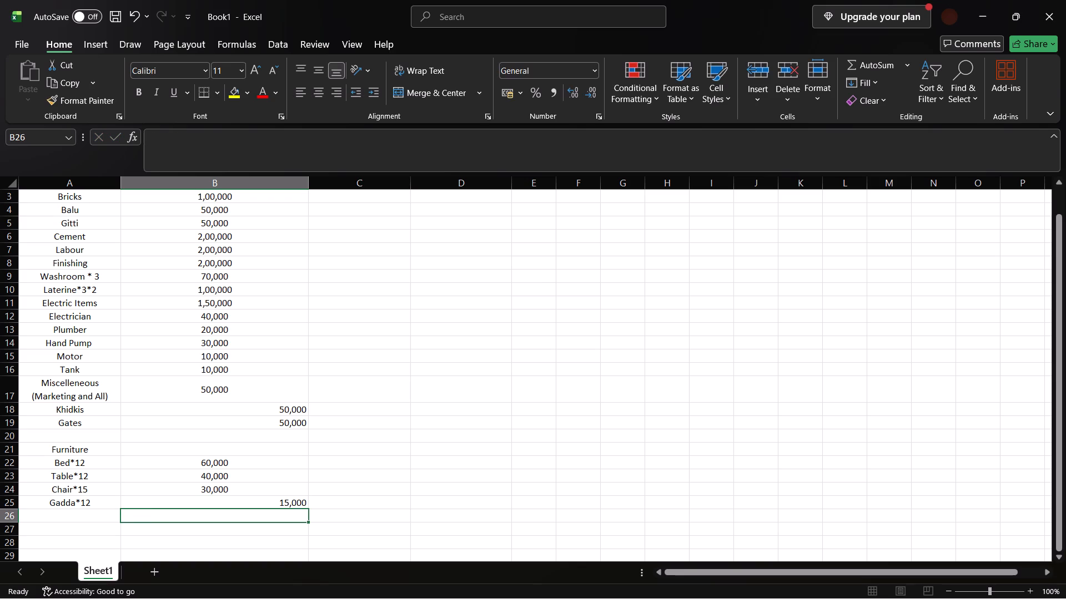
Centre the amounts in B18:B25 horizontally and vertically.
drag(279, 504, 273, 407)
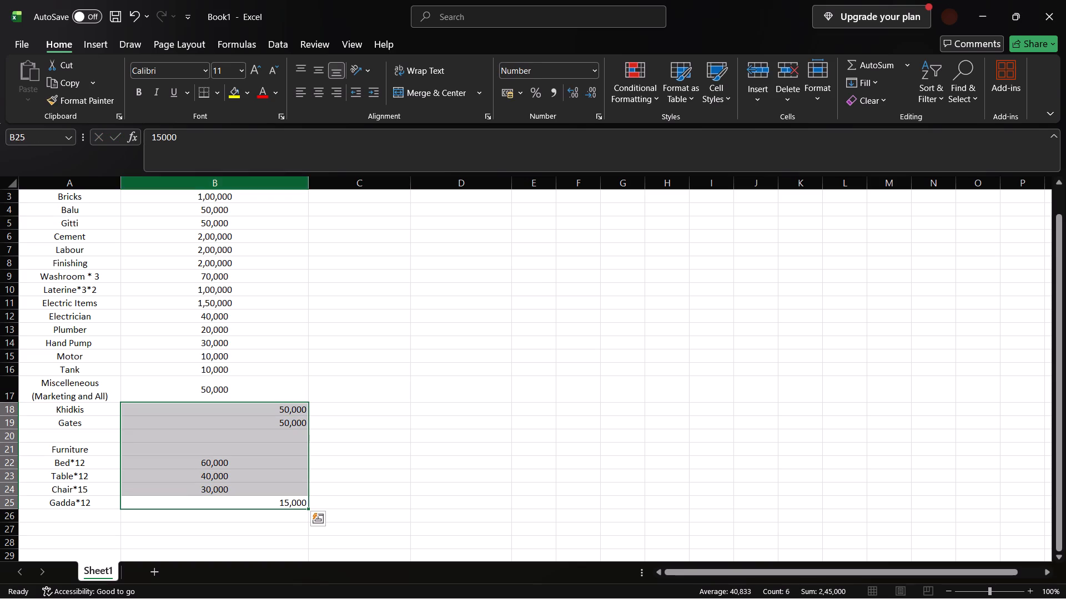
click(318, 89)
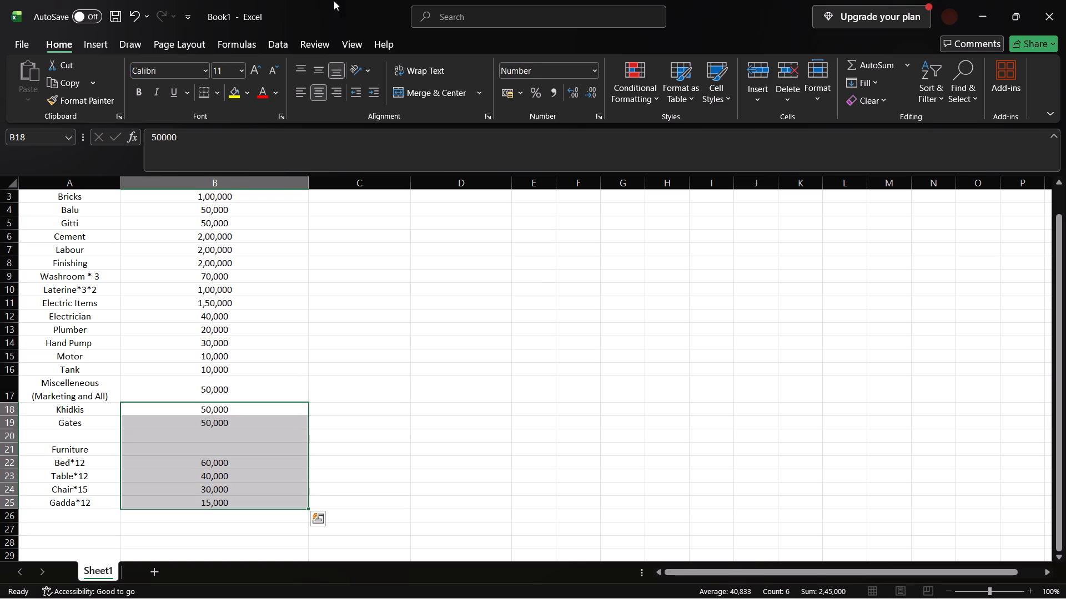
click(322, 72)
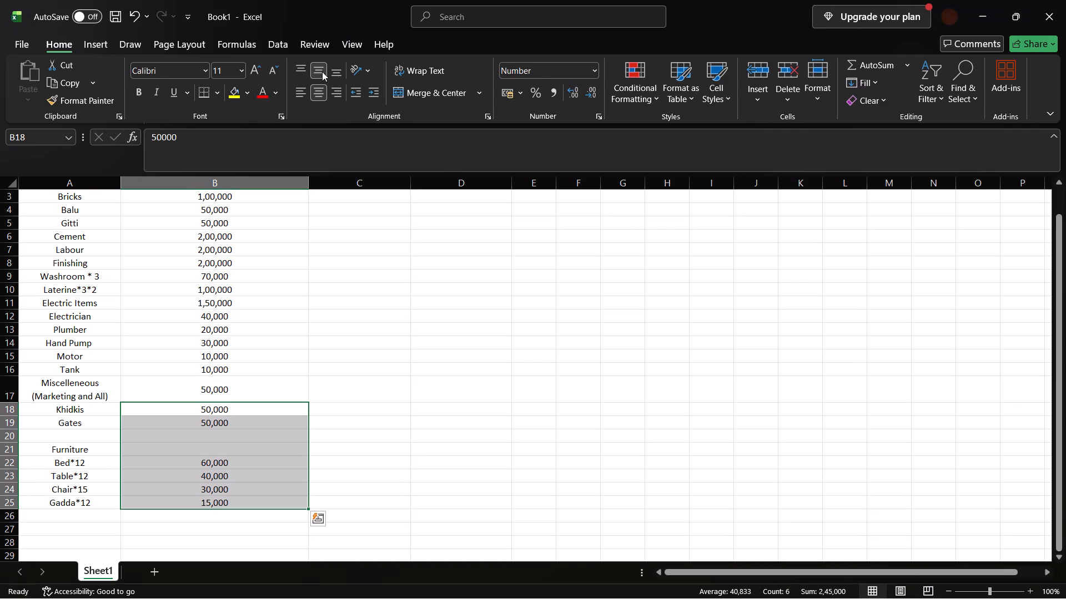
click(448, 213)
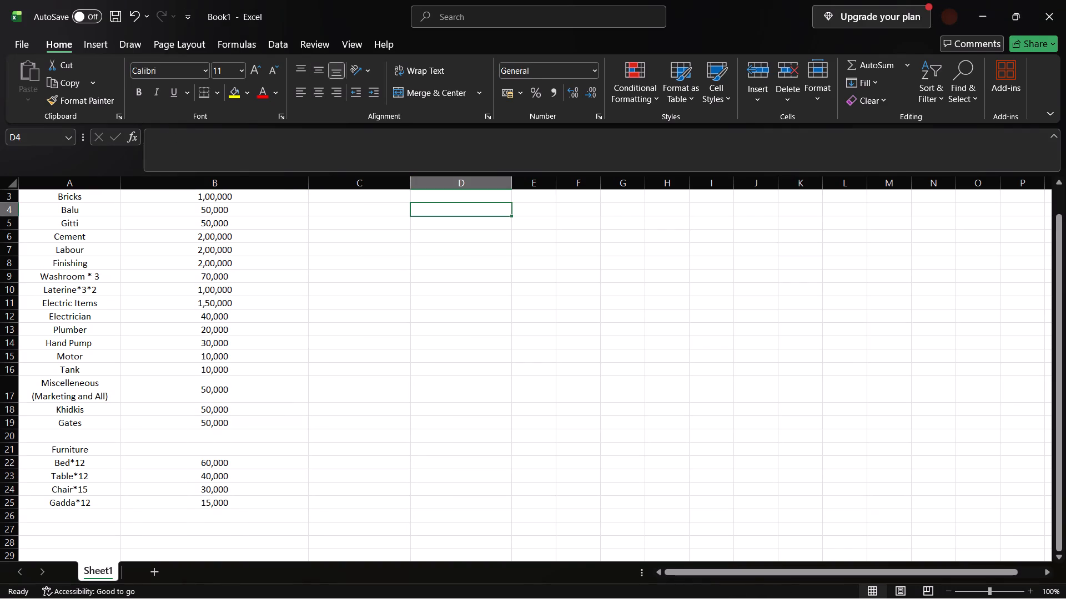
Select the amounts from B25 up to B2 to check their sum.
drag(203, 506, 200, 349)
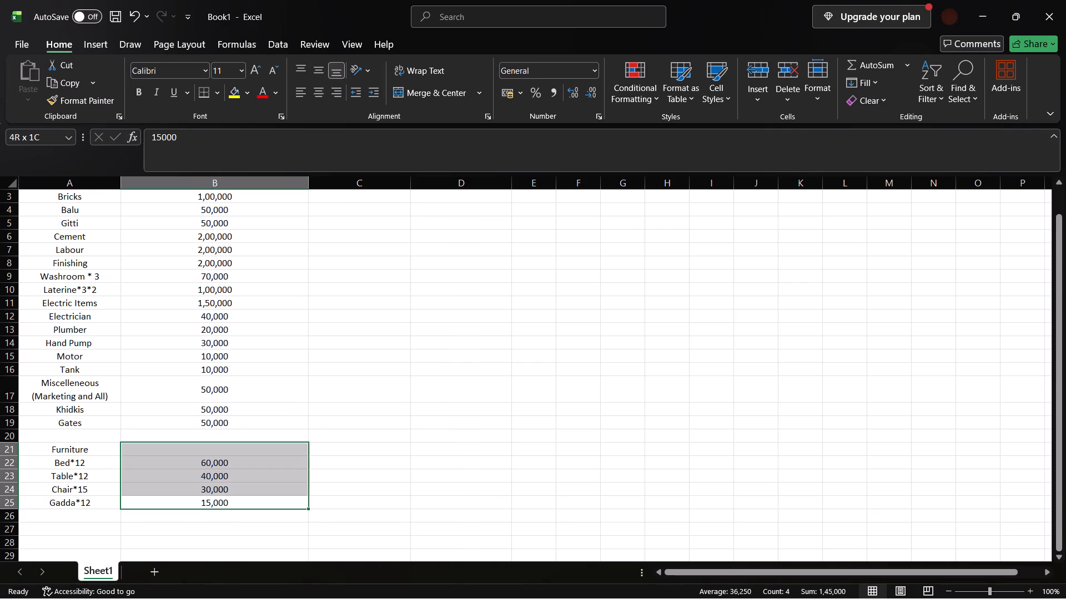
drag(200, 349, 201, 225)
click(545, 322)
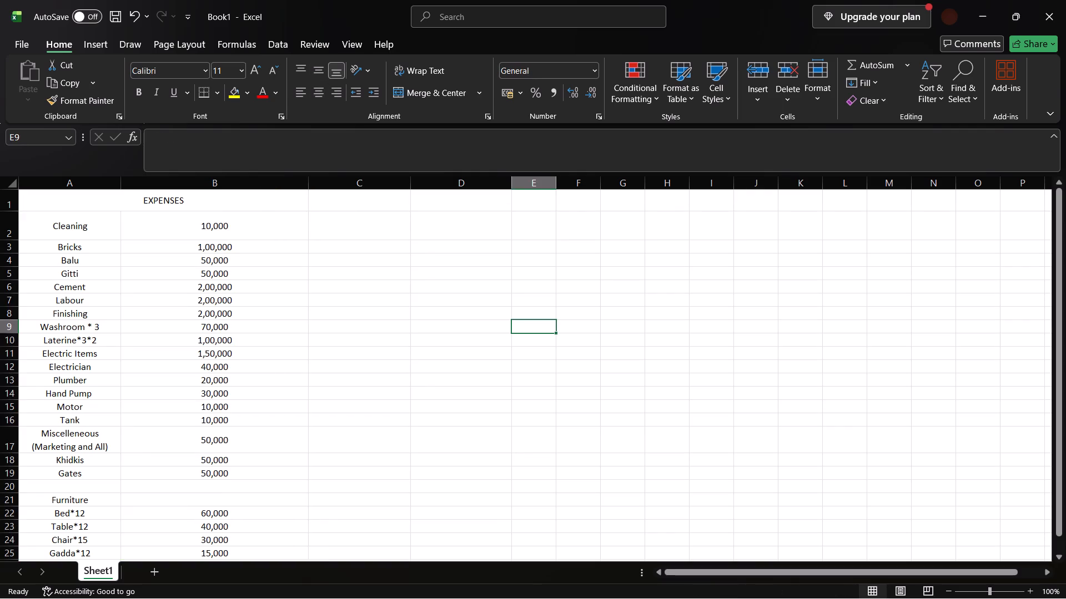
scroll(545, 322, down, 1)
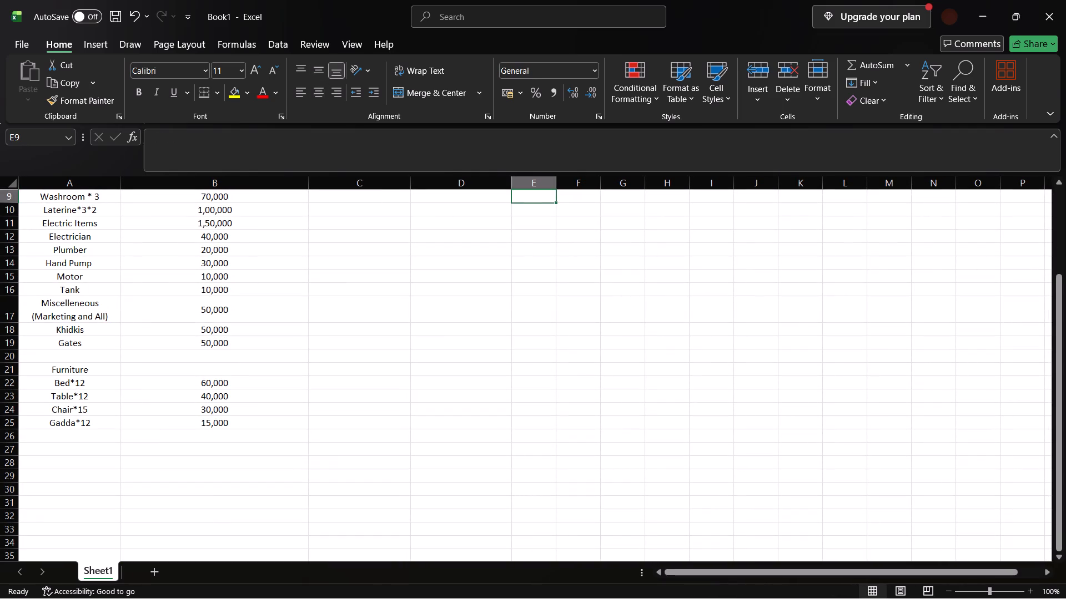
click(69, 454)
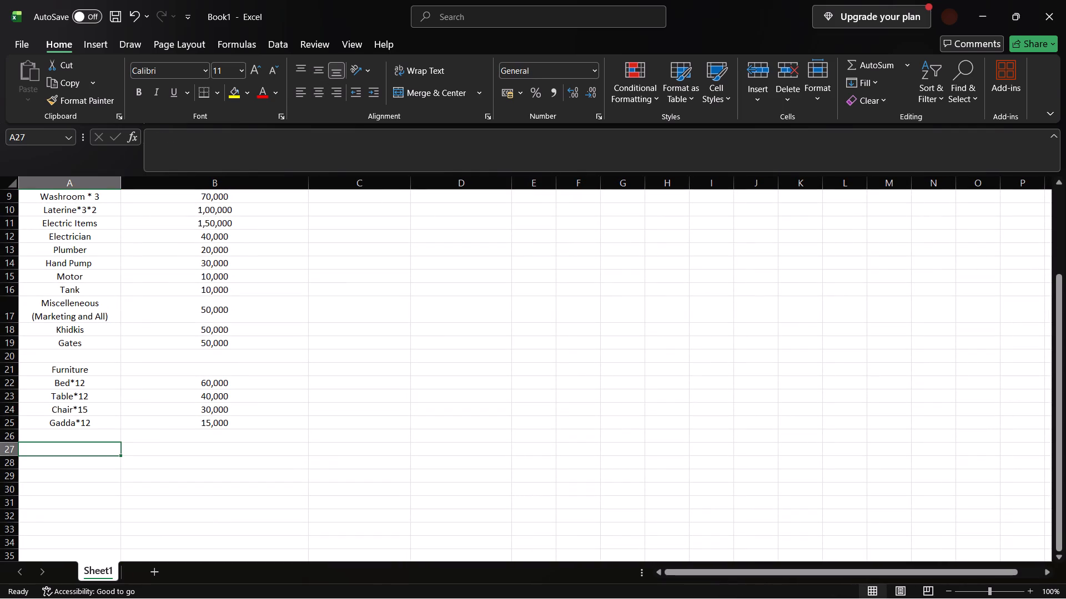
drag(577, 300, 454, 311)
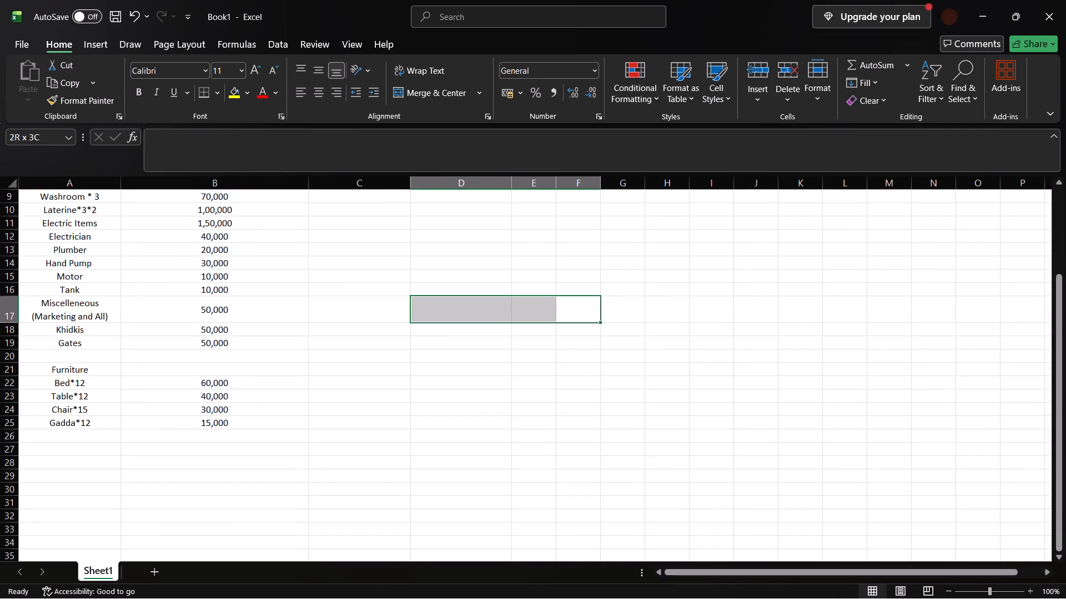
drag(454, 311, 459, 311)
Enter the label Rent*12 in D18, beside the expenses list.
click(449, 333)
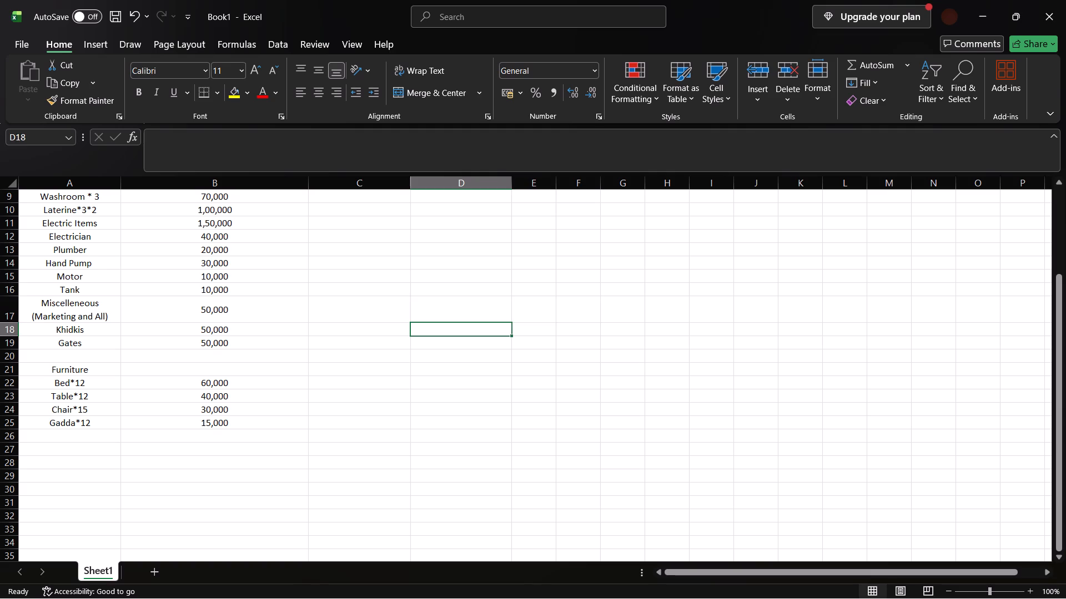
text(Rent)
key(Down)
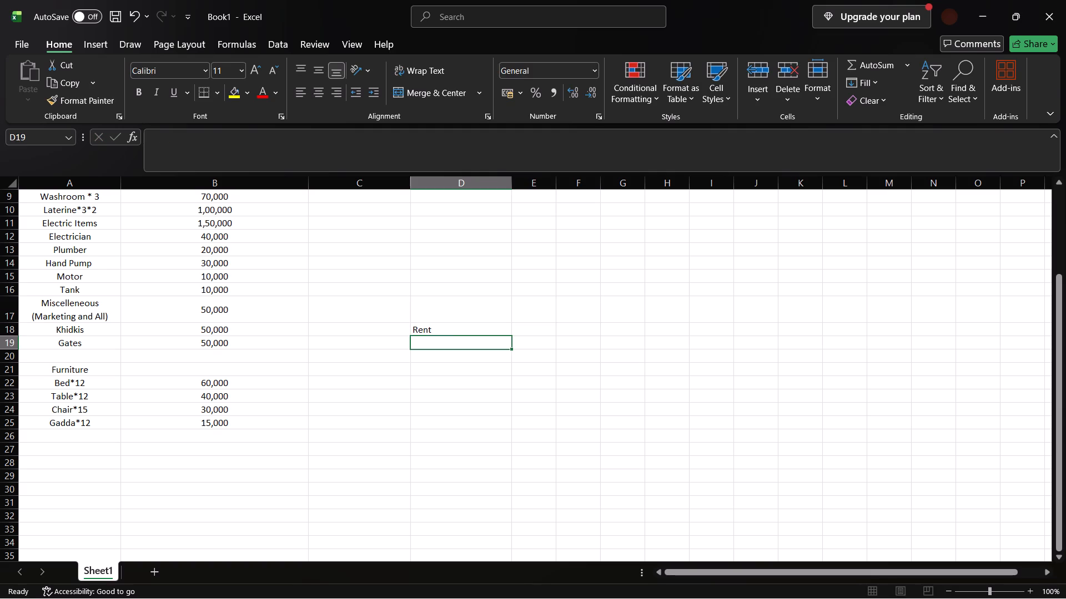
key(Up)
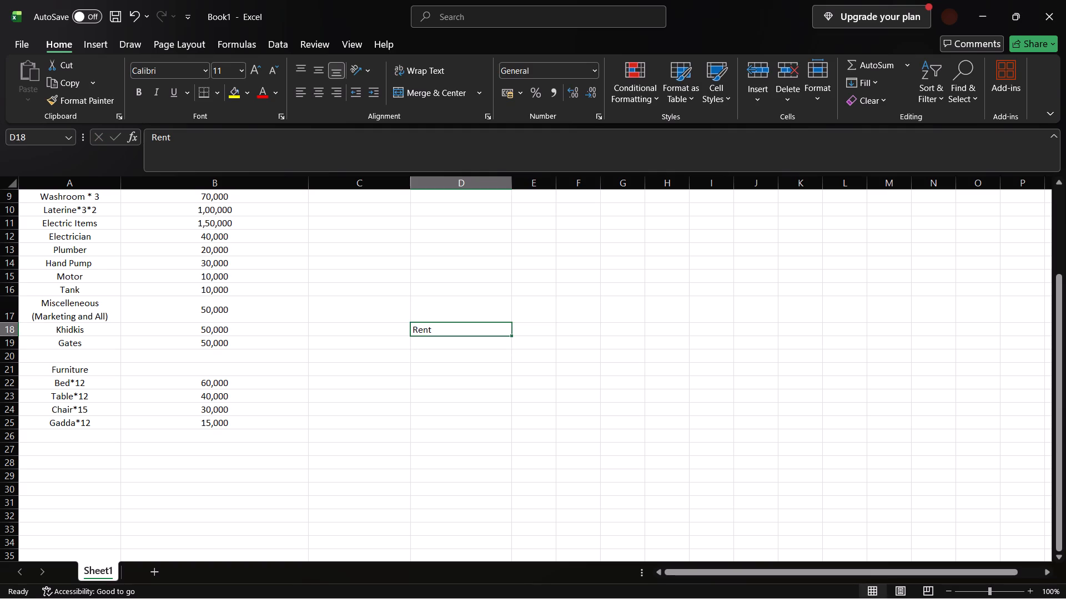
key(BackSpace)
text(Rent)
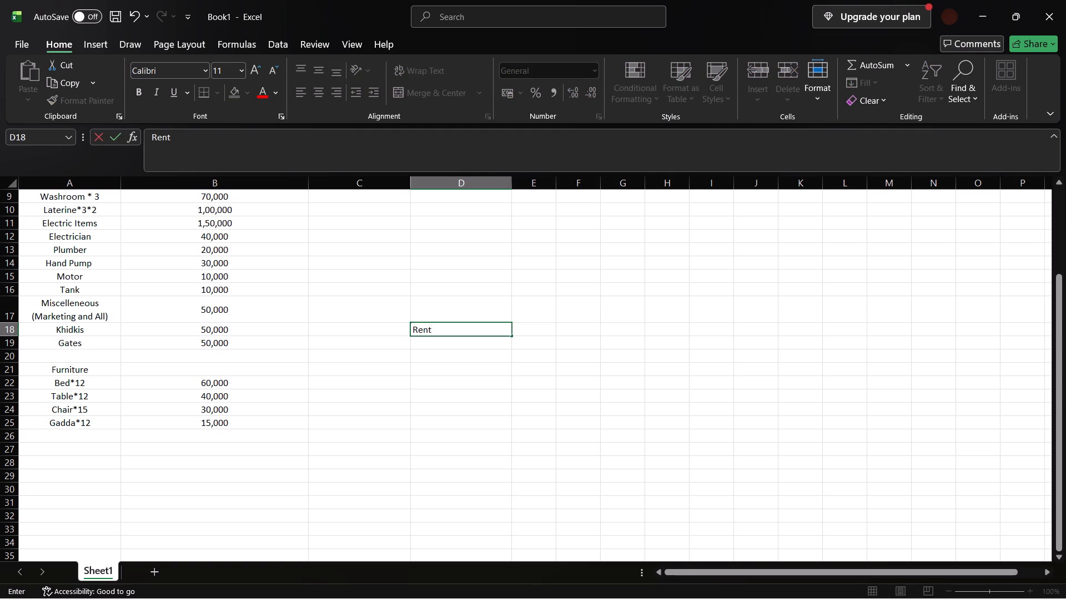
key(shift+asterisk)
key(1)
key(2)
key(Down)
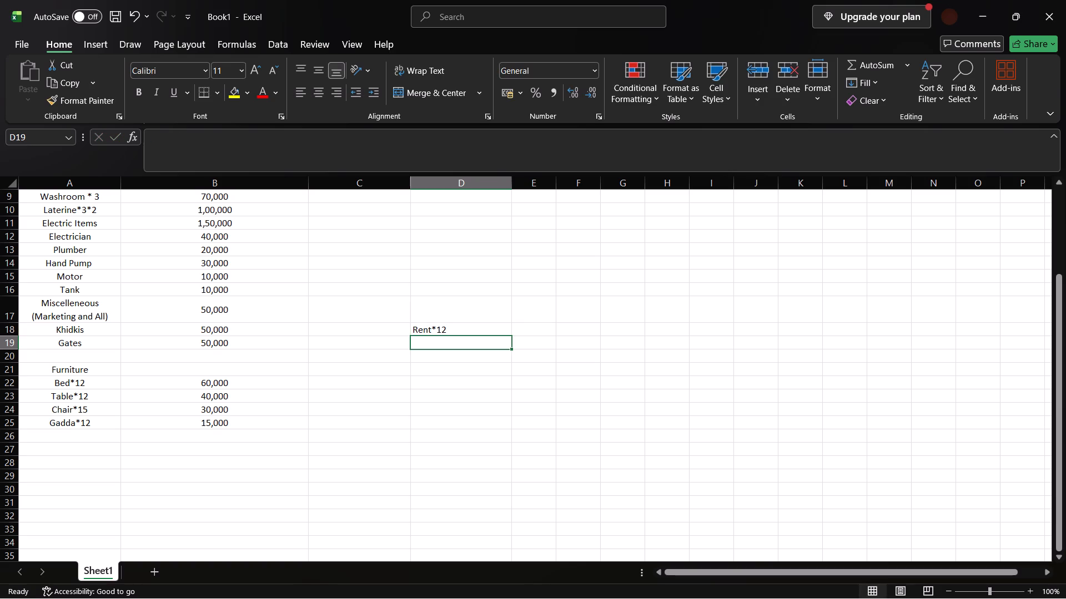
Enter 6000*12 in D19, directly below the rent label.
click(451, 342)
text(^00)
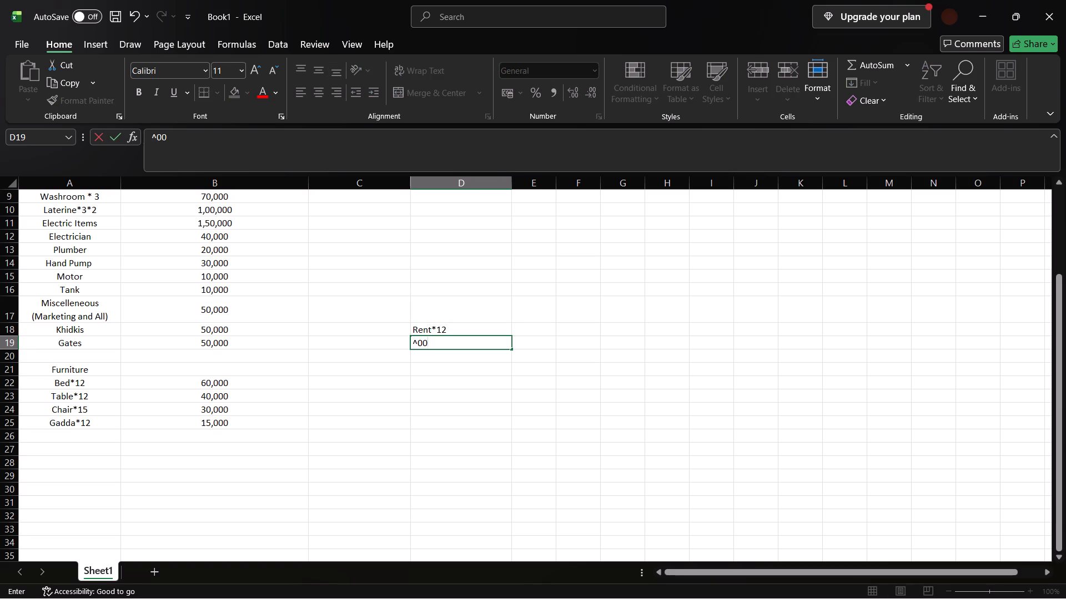
key(BackSpace)
key(BackSpace)
key(BackSpace)
key(BackSpace)
text(6000)
text(*12)
key(Right)
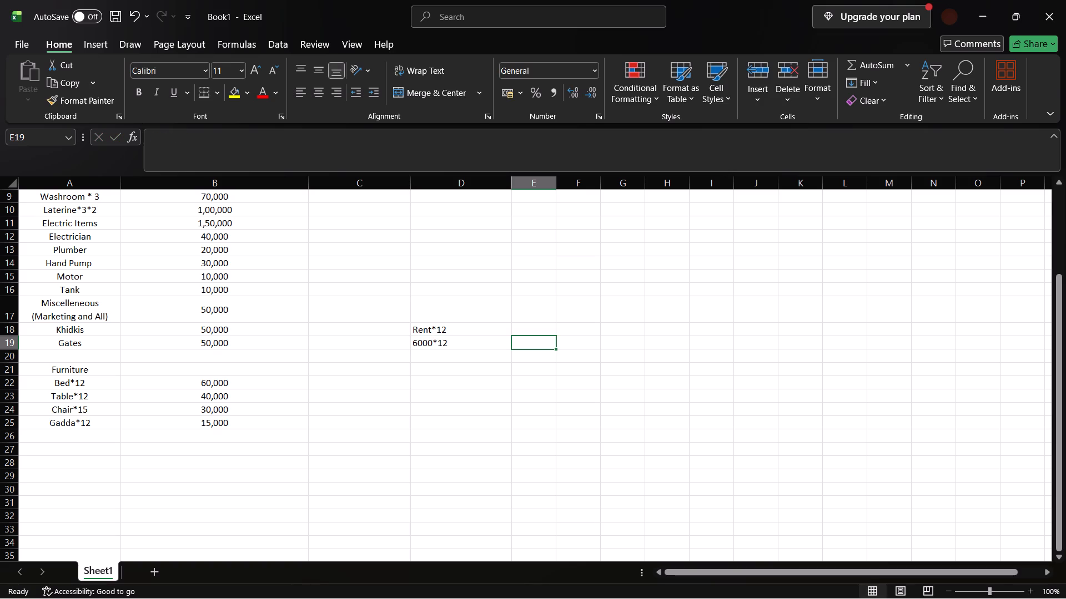
Centre the Rent*12 label in D18 horizontally and vertically.
click(457, 332)
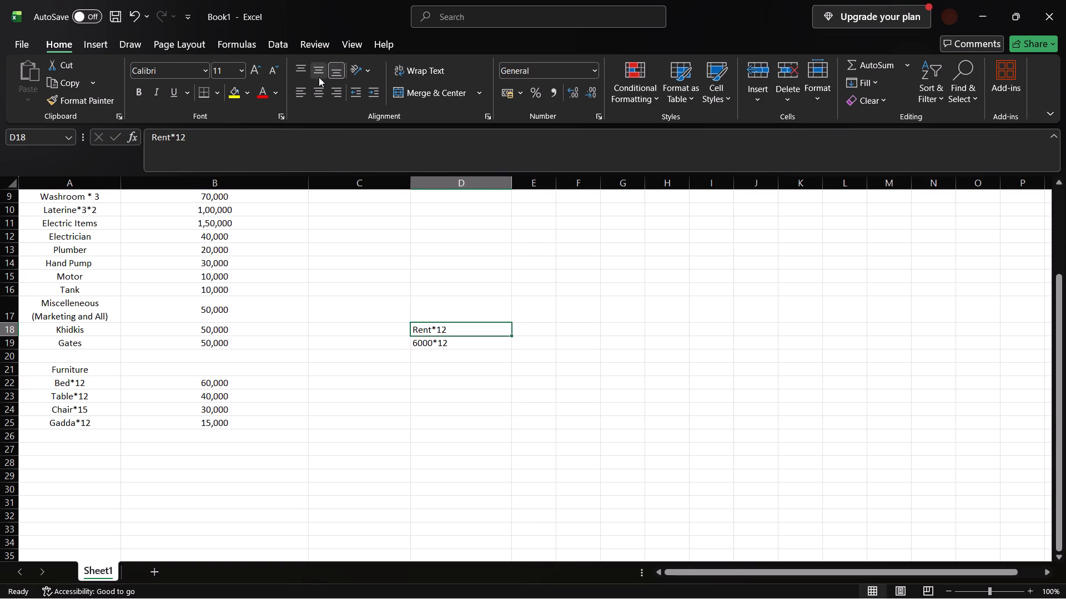
click(319, 77)
click(312, 92)
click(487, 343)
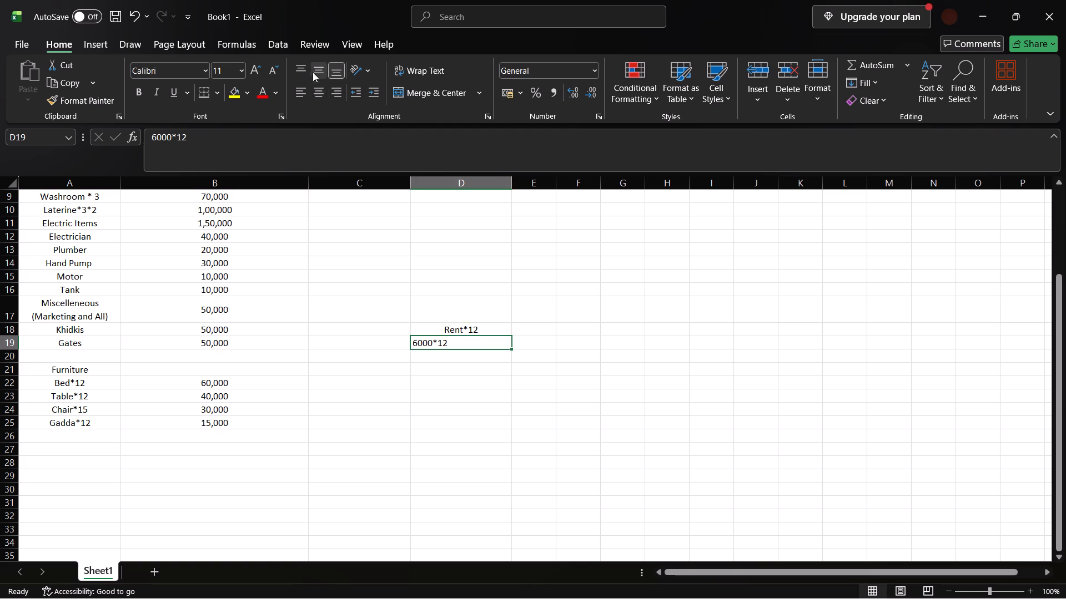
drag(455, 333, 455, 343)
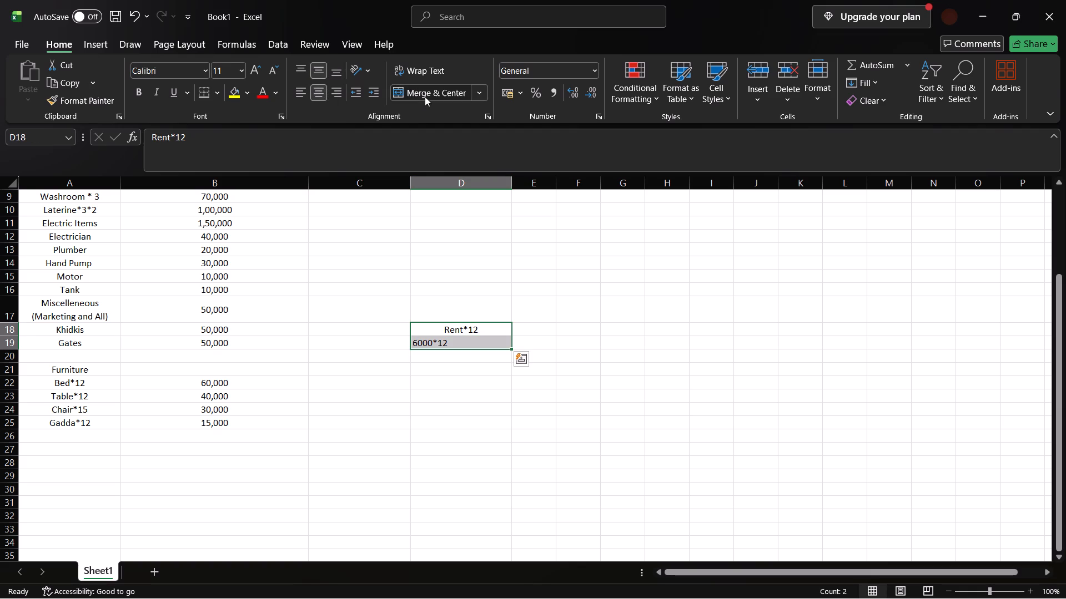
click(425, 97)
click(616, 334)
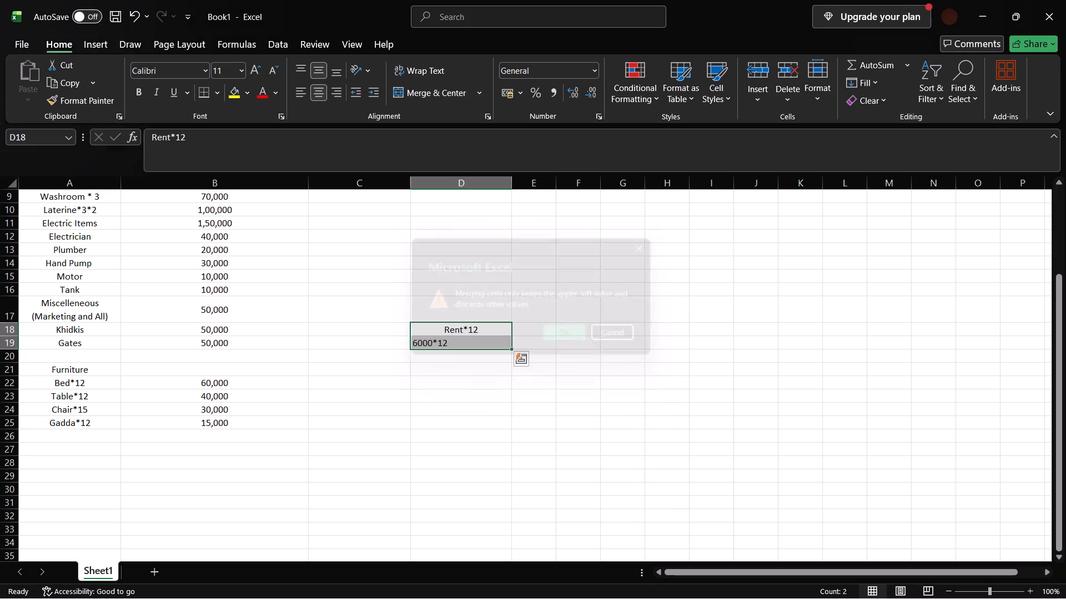
Clear 6000*12 from D19, then merge and centre D18:D19 around the Rent*12 label.
click(459, 334)
click(448, 344)
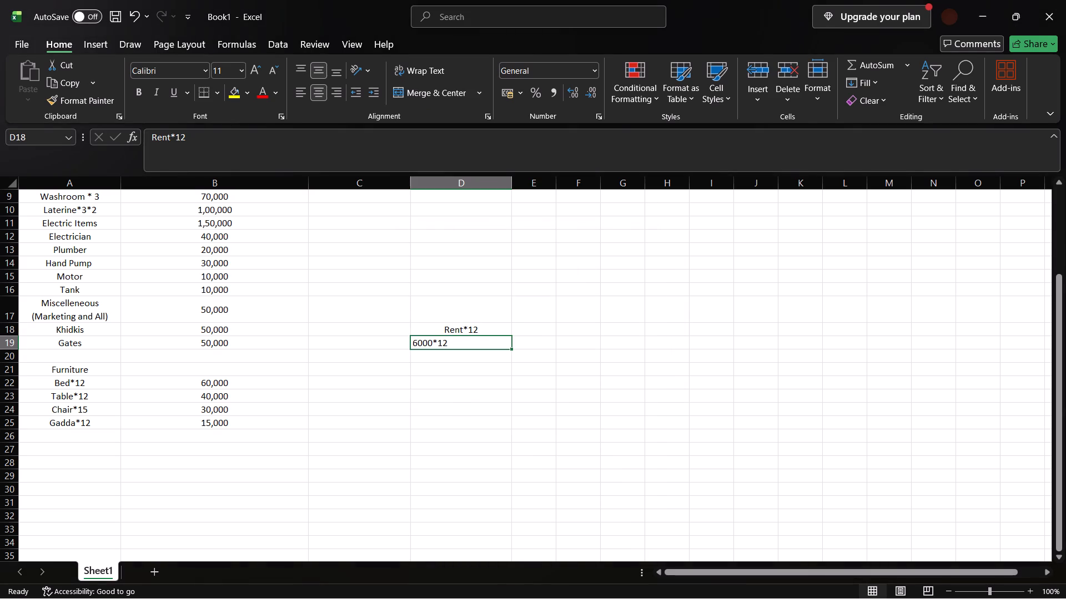
key(BackSpace)
drag(463, 331, 460, 347)
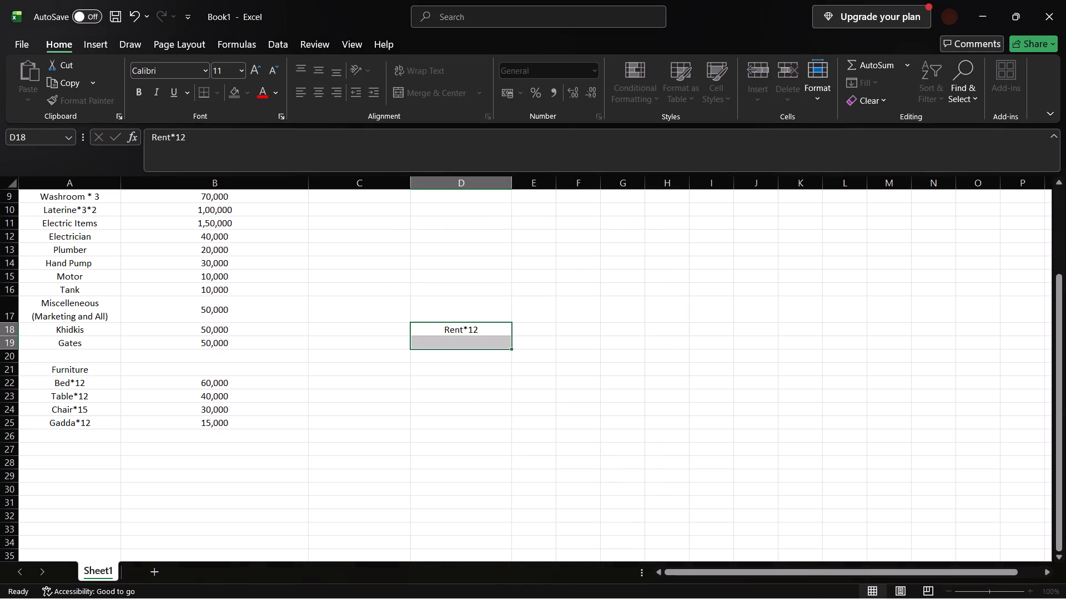
click(409, 93)
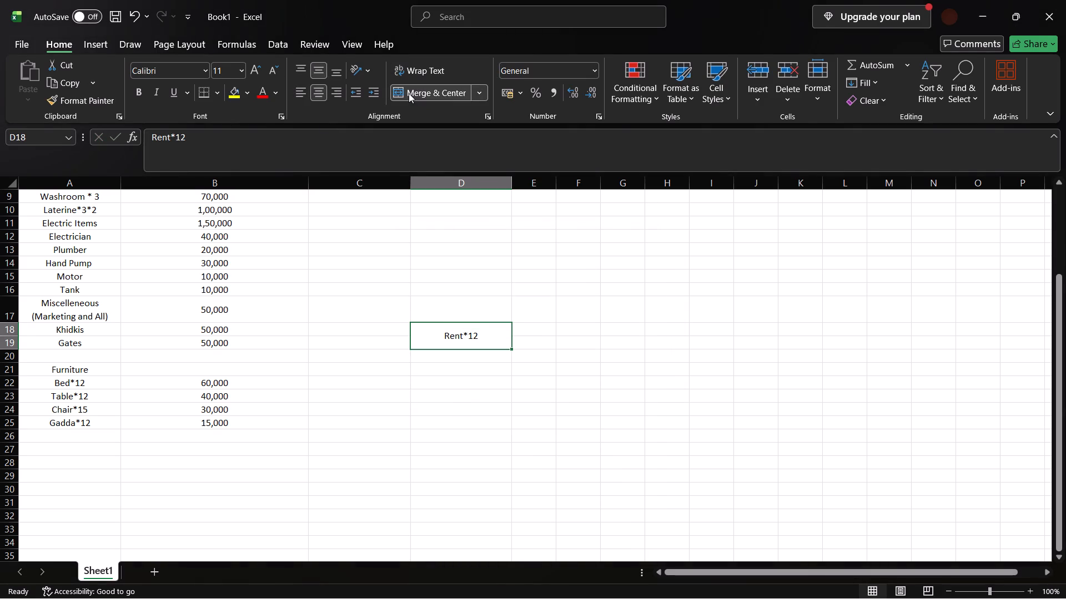
Enter 6000*12 in D20 below the rent label and its result 72000 in E20.
click(476, 359)
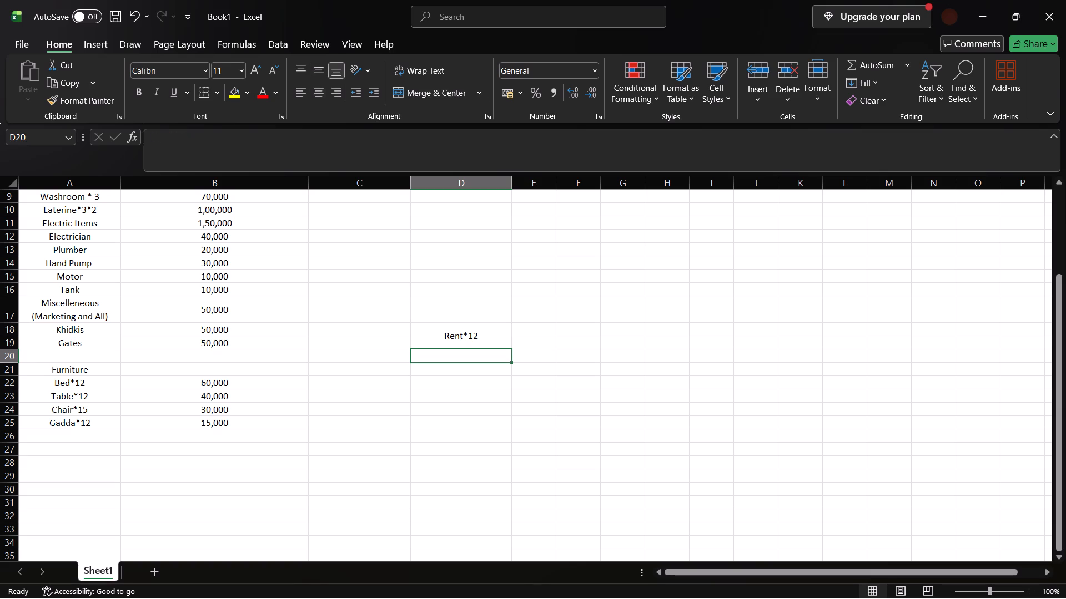
text(^000)
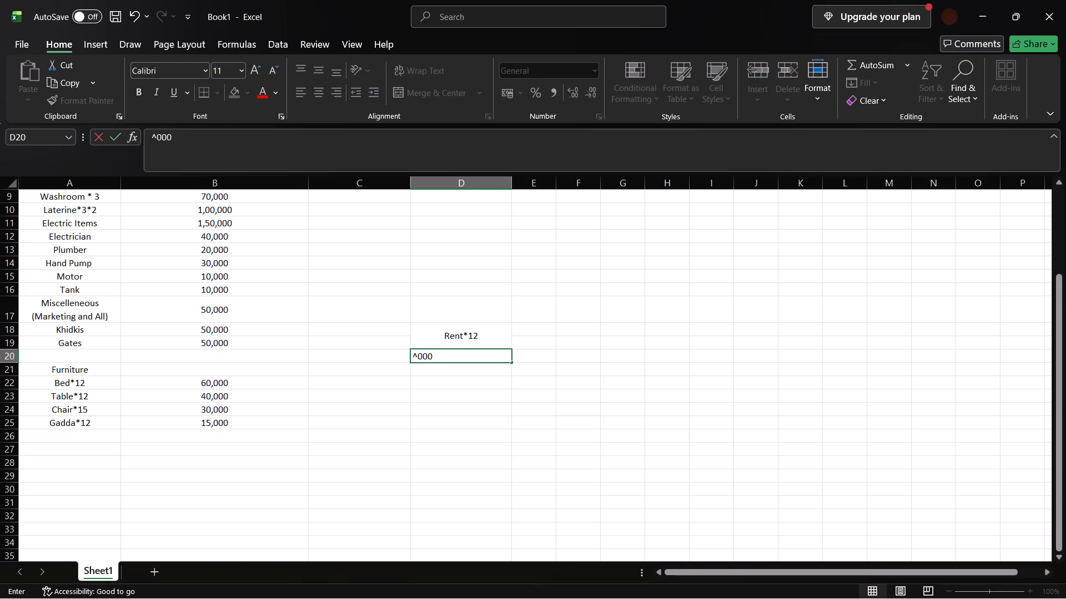
key(BackSpace)
key(BackSpace)
key(BackSpace)
key(BackSpace)
key(BackSpace)
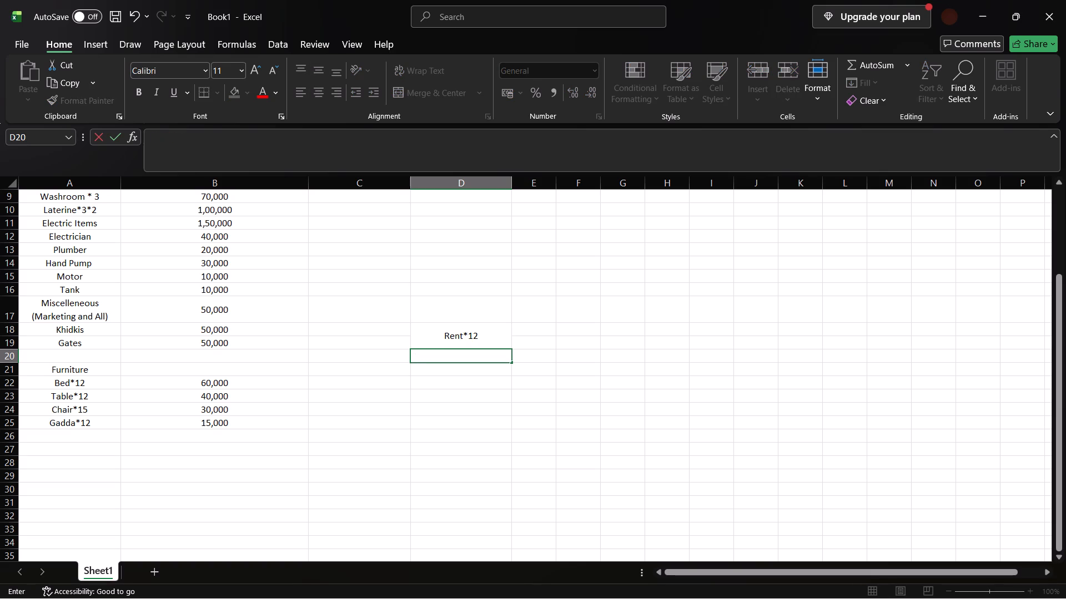
text(6000)
text(*12)
key(Right)
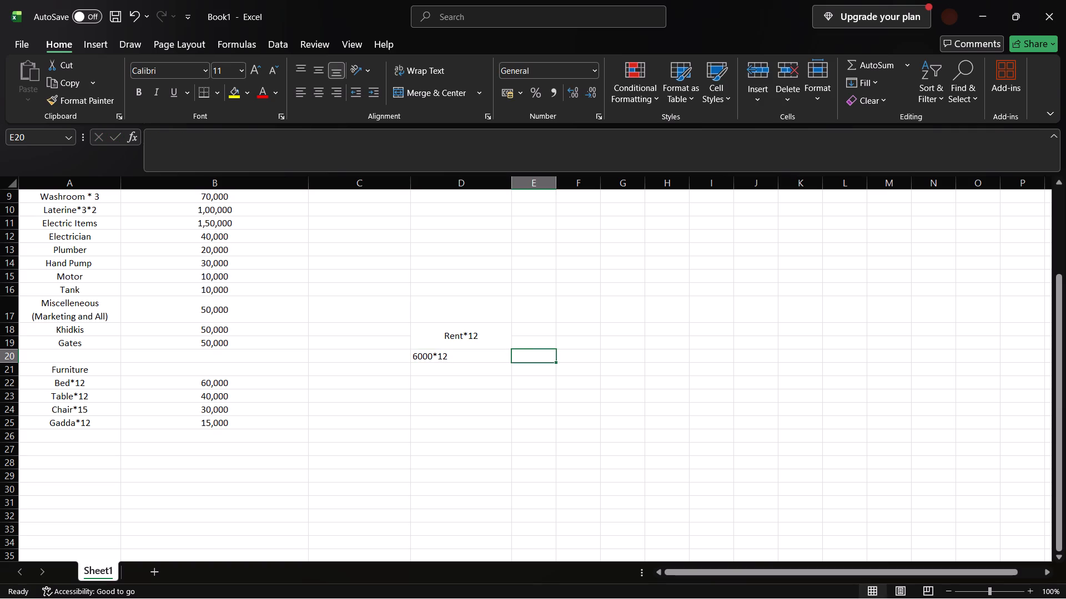
text(72000)
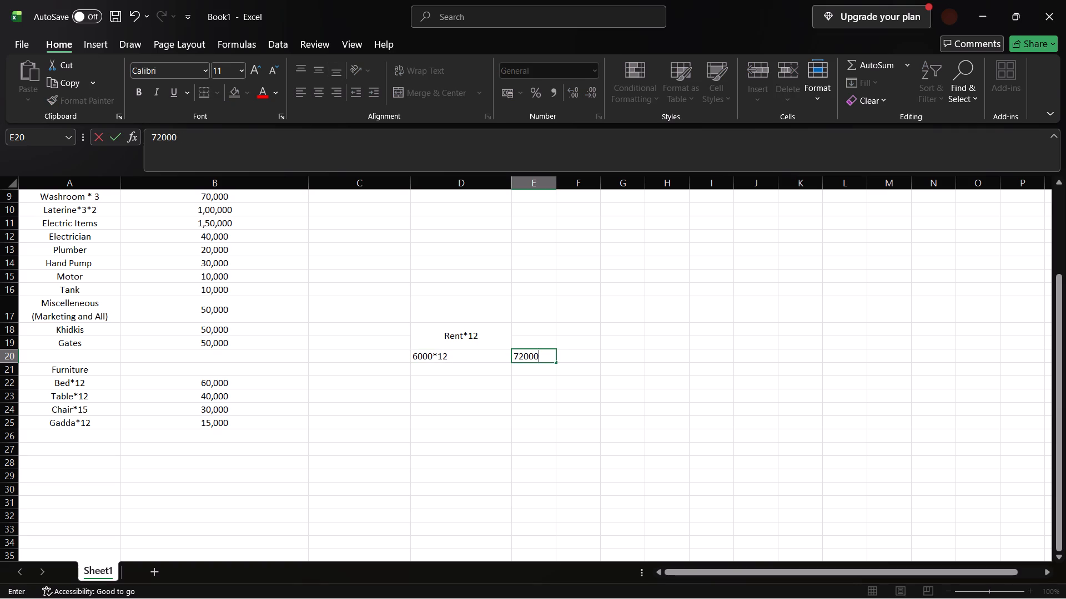
key(Down)
Enter the note "If per person food is 2500" in D21, below the rent calculation.
key(Left)
text(if pers)
key(BackSpace)
key(BackSpace)
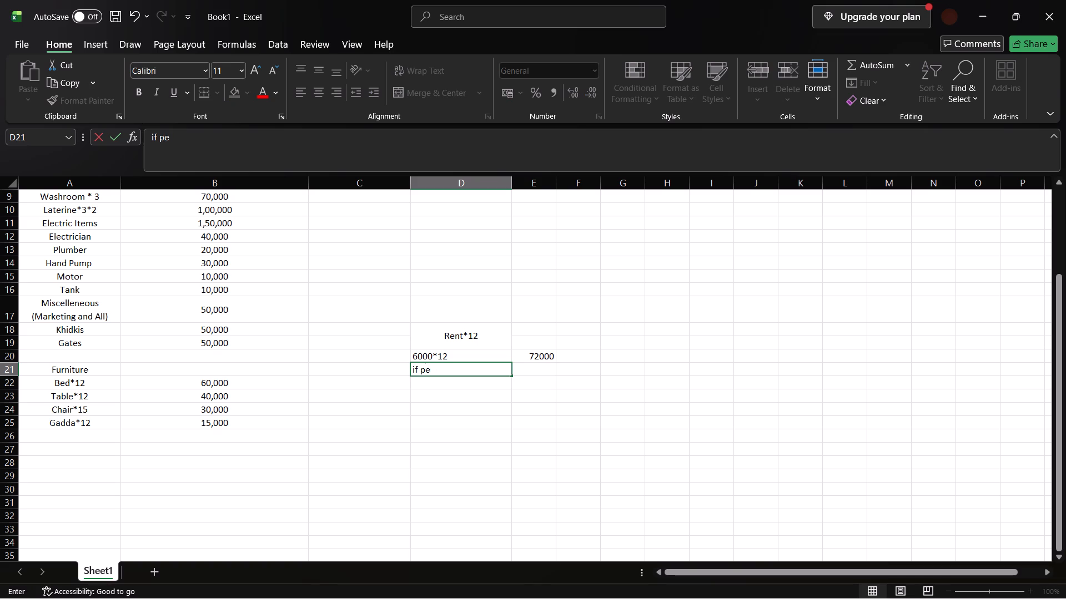
key(BackSpace)
key(BackSpace)
key(BackSpace)
key(BackSpace)
key(BackSpace)
key(BackSpace)
text(If)
key(space)
text(per per)
text(son)
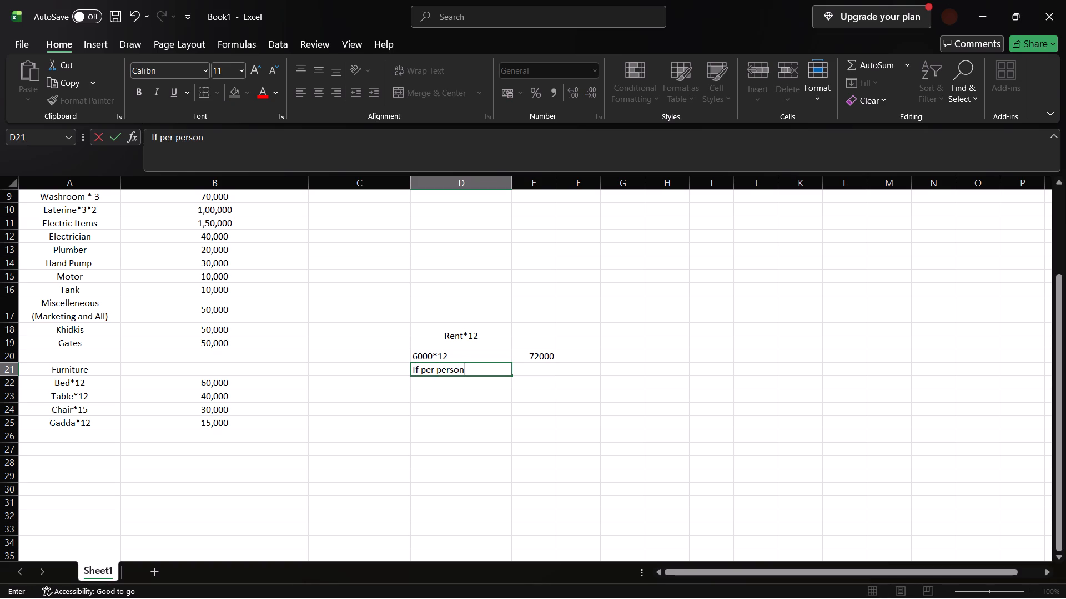
key(space)
text(food is 2500)
key(Right)
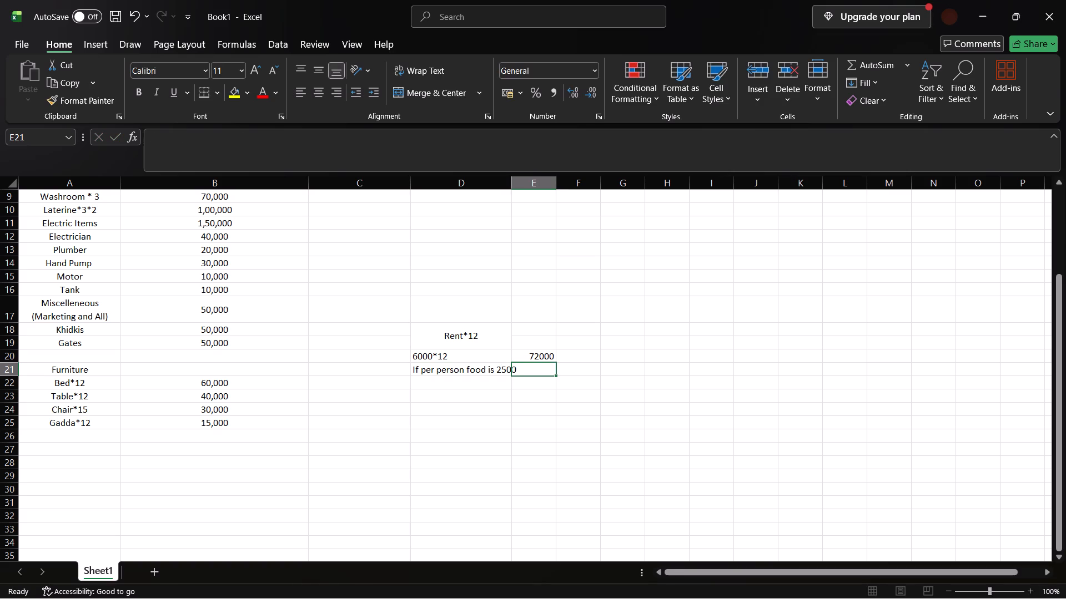
Widen columns D and E slightly so the food note fits within its column.
drag(509, 181, 521, 181)
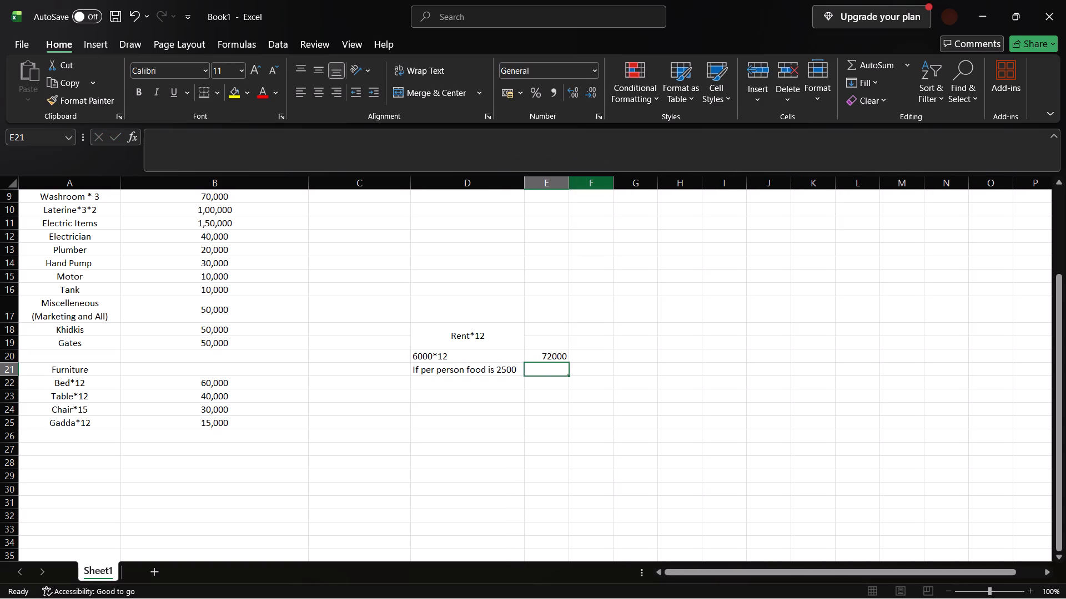
drag(572, 184, 584, 179)
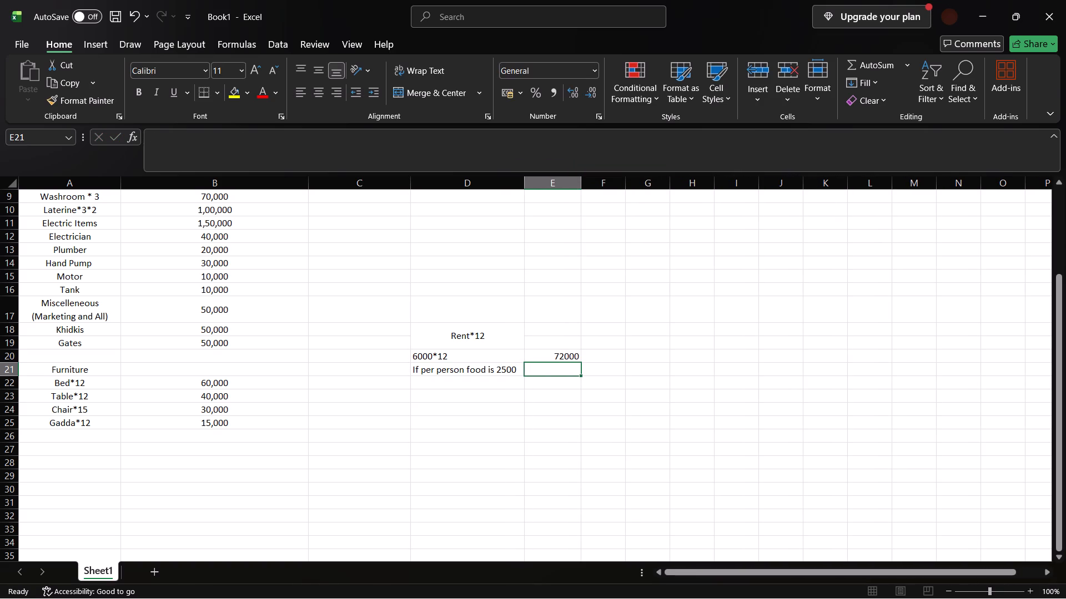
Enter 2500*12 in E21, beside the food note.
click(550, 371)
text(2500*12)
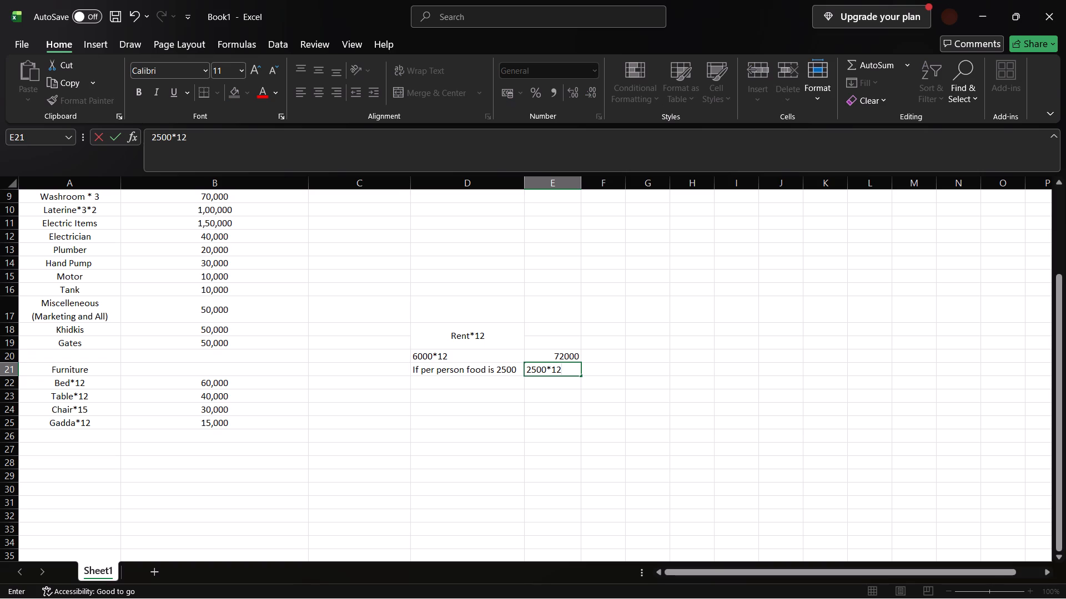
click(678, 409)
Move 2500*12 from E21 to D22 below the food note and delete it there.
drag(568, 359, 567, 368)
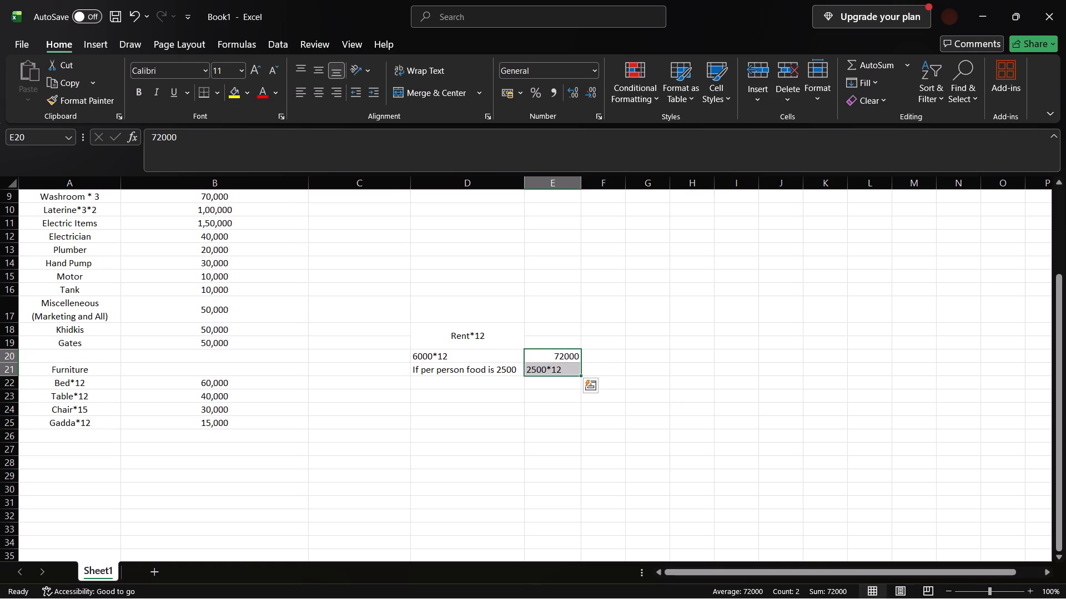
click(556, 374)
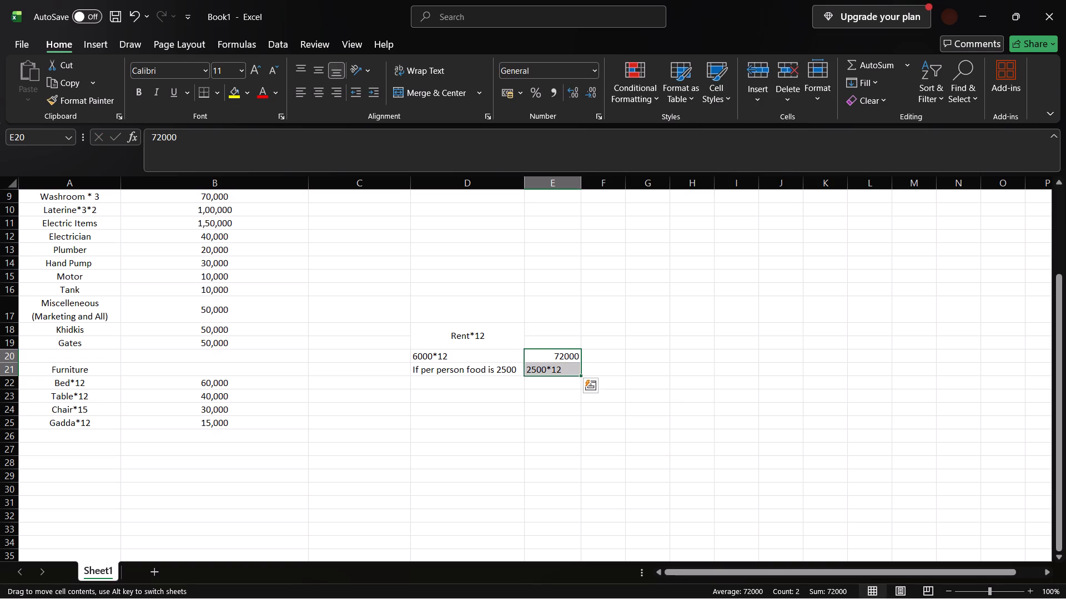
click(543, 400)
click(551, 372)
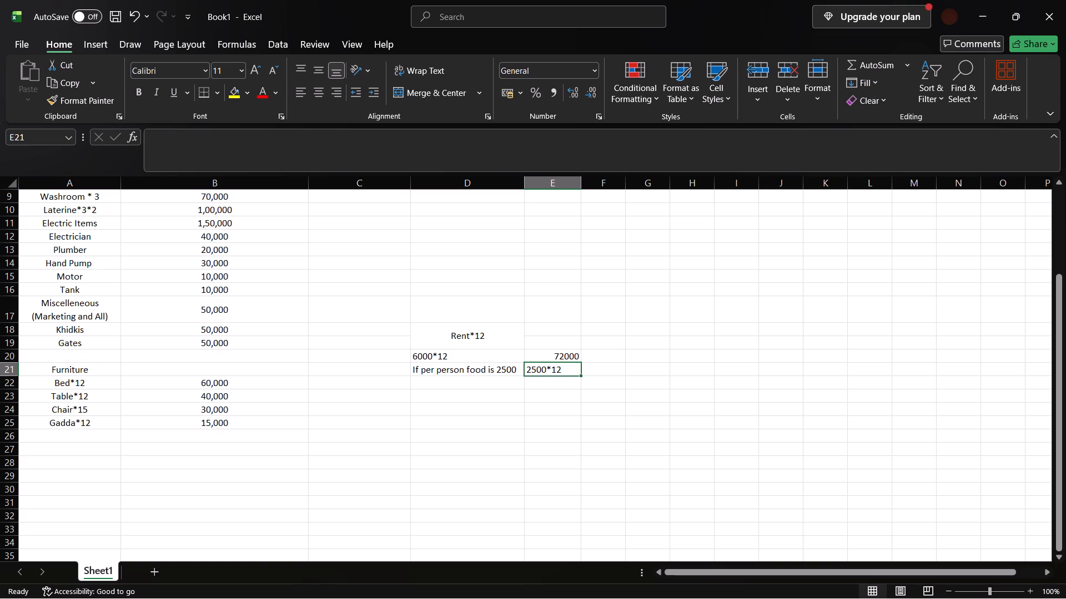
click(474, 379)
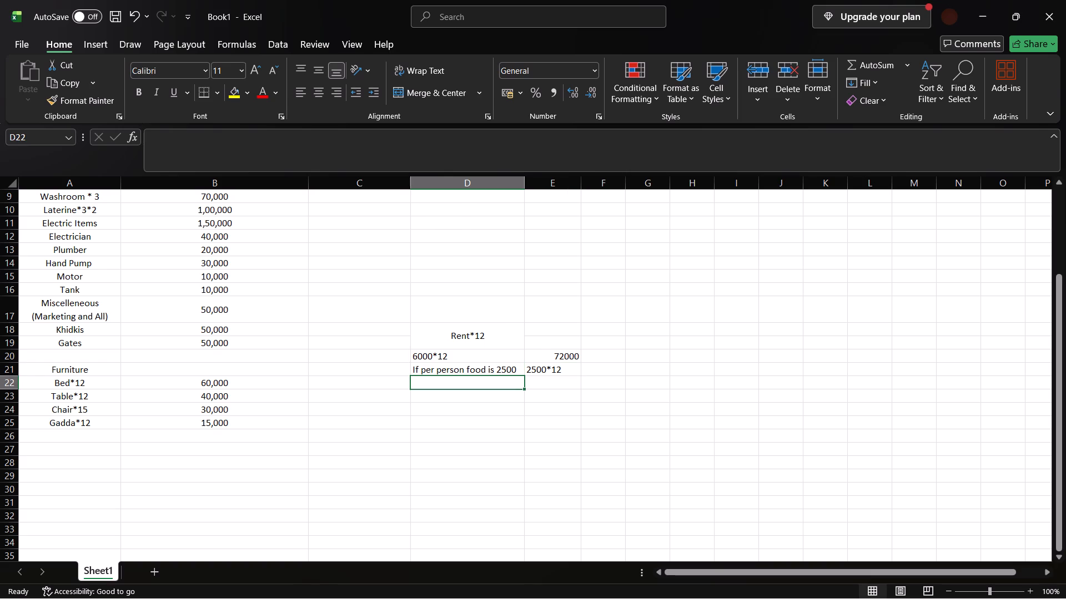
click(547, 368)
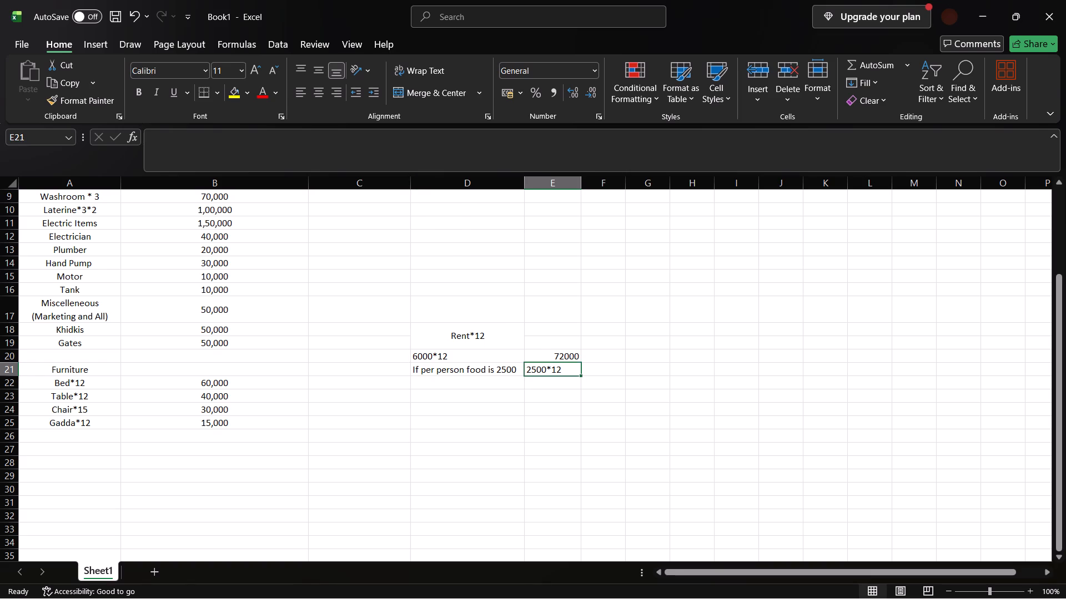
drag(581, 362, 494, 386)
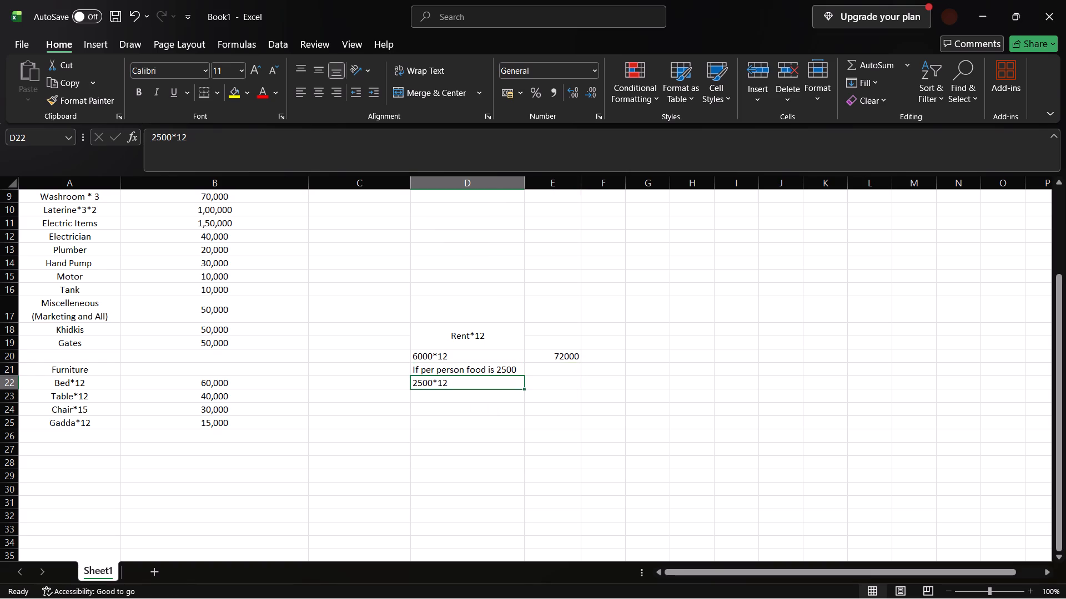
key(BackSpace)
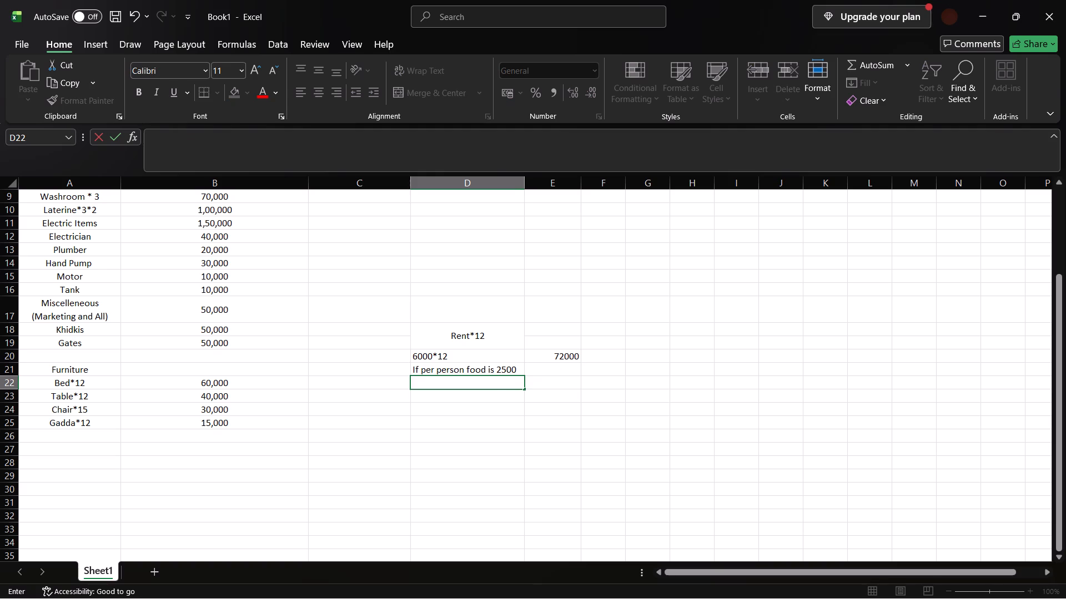
Merge and centre D21:D22 around the food note.
drag(487, 367, 481, 380)
click(428, 98)
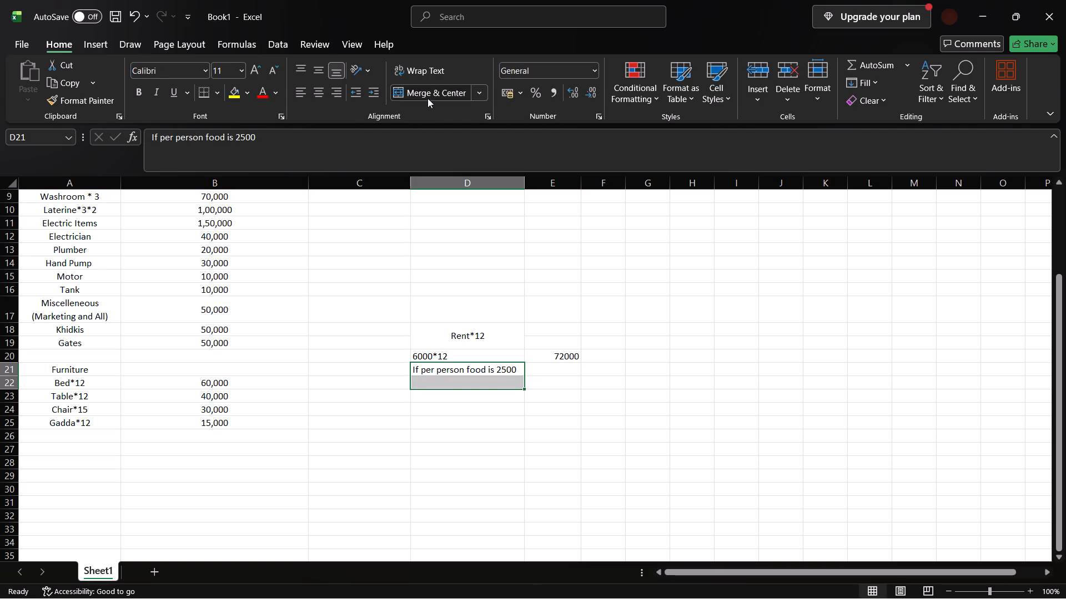
Extend the food note in D21 with "then 2500*12".
click(501, 379)
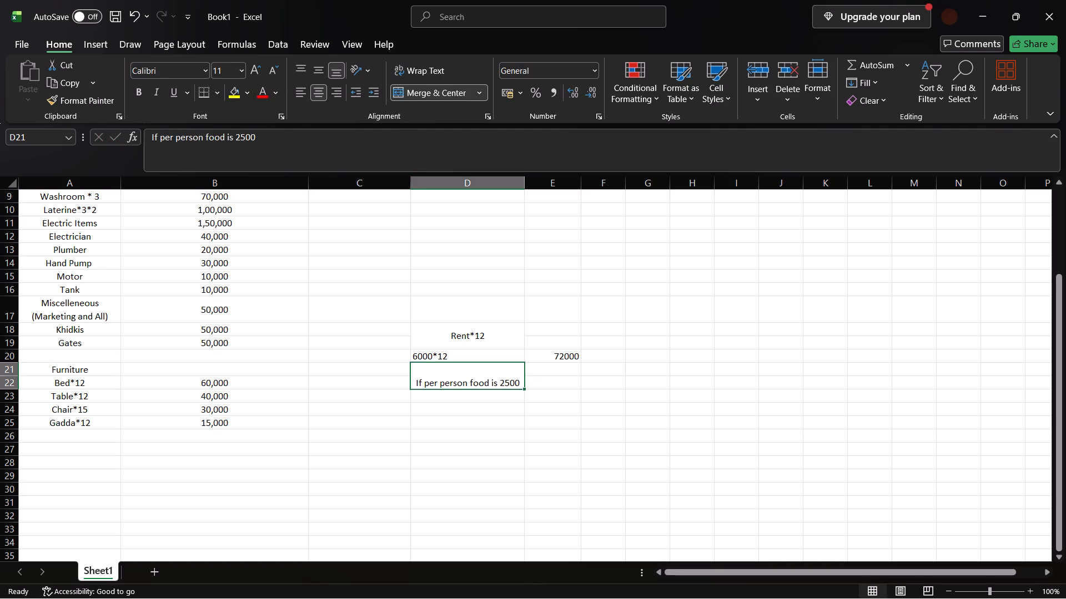
click(272, 135)
key(space)
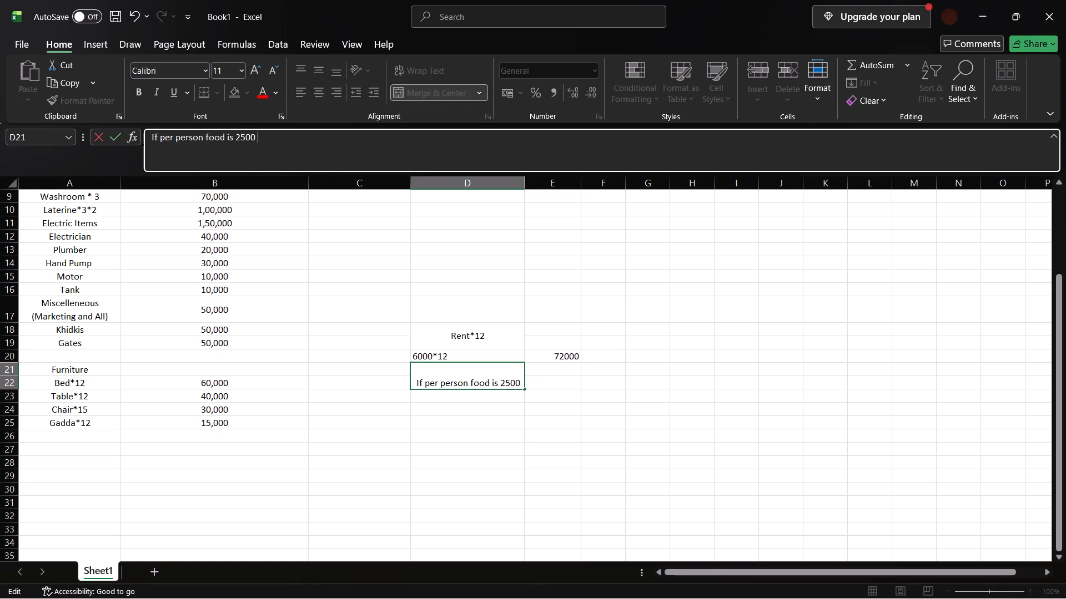
text(thenm)
key(space)
key(BackSpace)
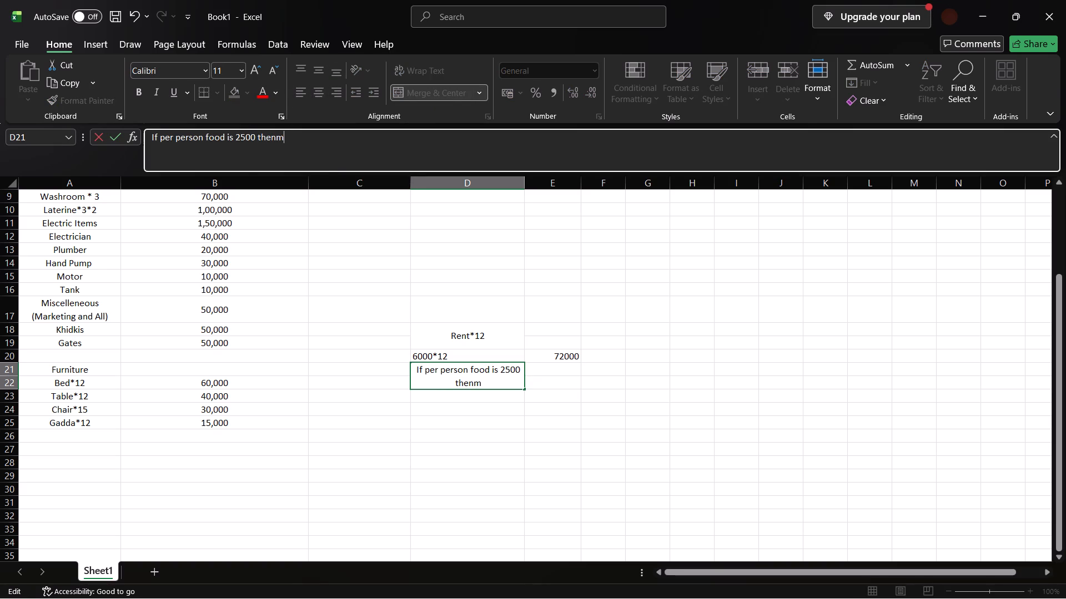
key(BackSpace)
key(space)
text(2500*12)
key(Right)
Merge and centre E21:E22 beside the food note and enter 30,000 in it.
drag(571, 364, 567, 378)
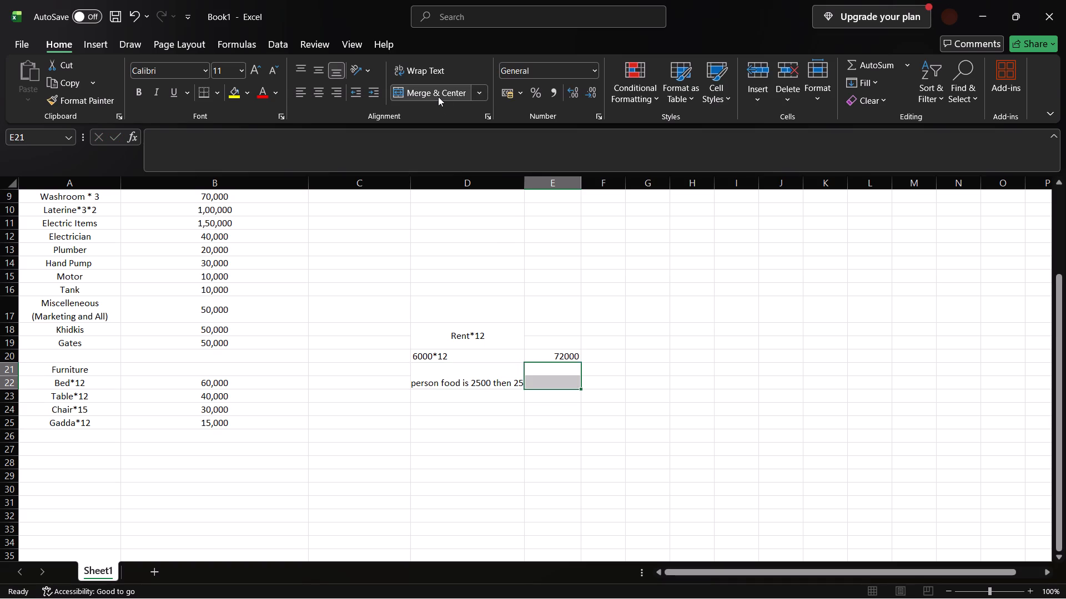
click(438, 97)
click(544, 394)
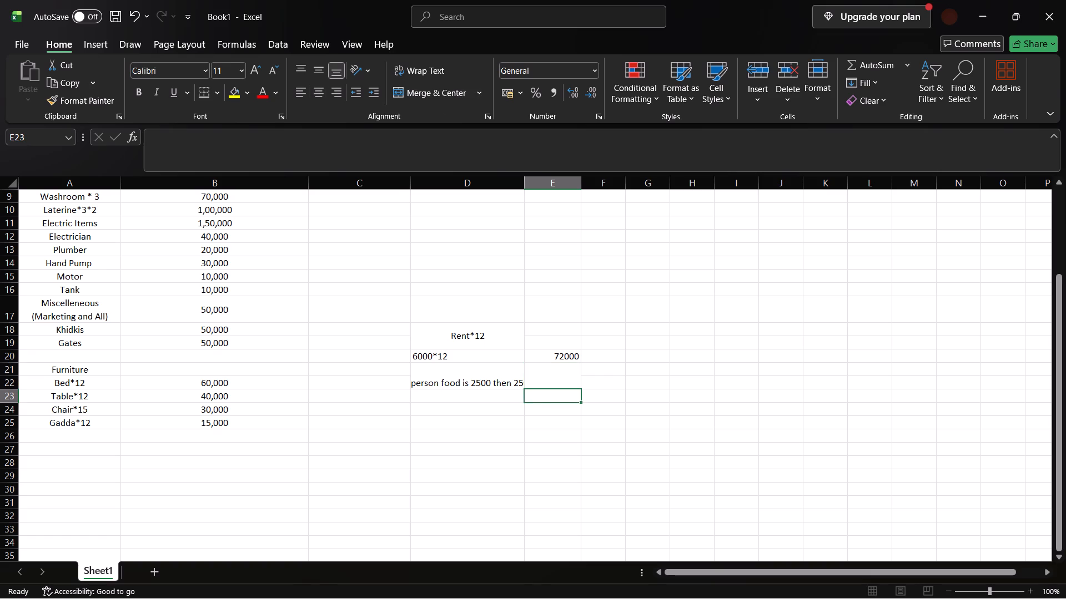
click(554, 379)
text(30)
text(,000)
Wrap the text of the food note in the merged cell D21.
click(499, 370)
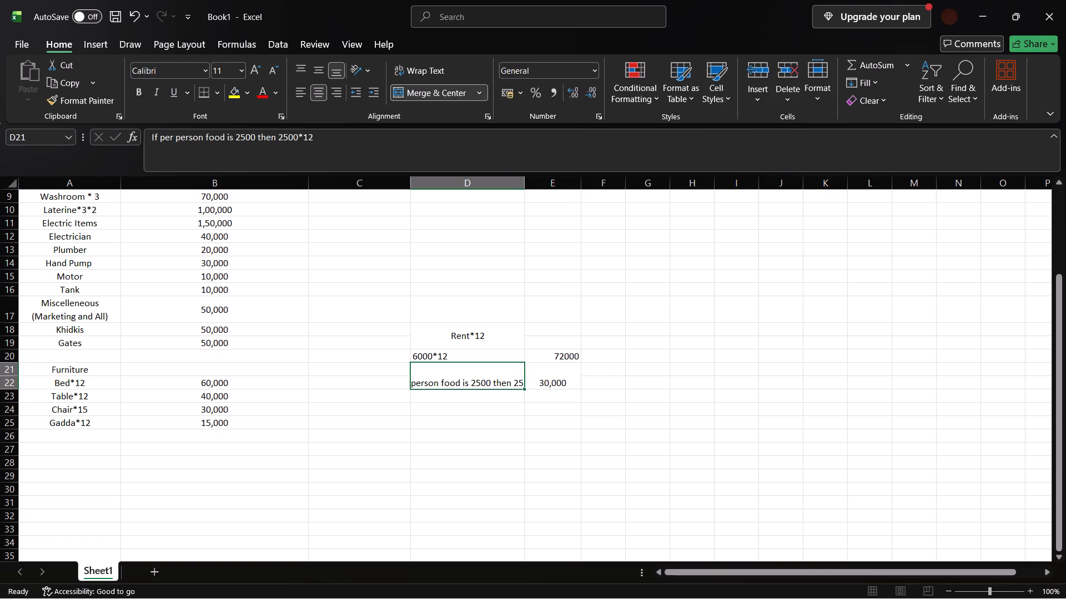
click(433, 75)
Centre the rent and food amounts in E20:E22 both vertically and horizontally.
drag(564, 387, 560, 358)
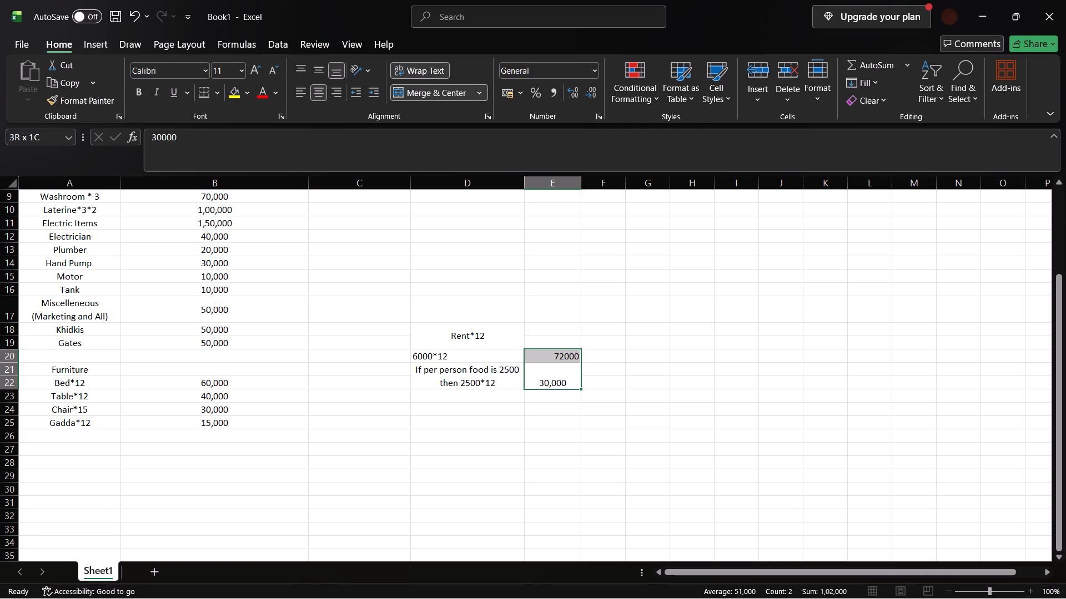
drag(560, 358, 561, 358)
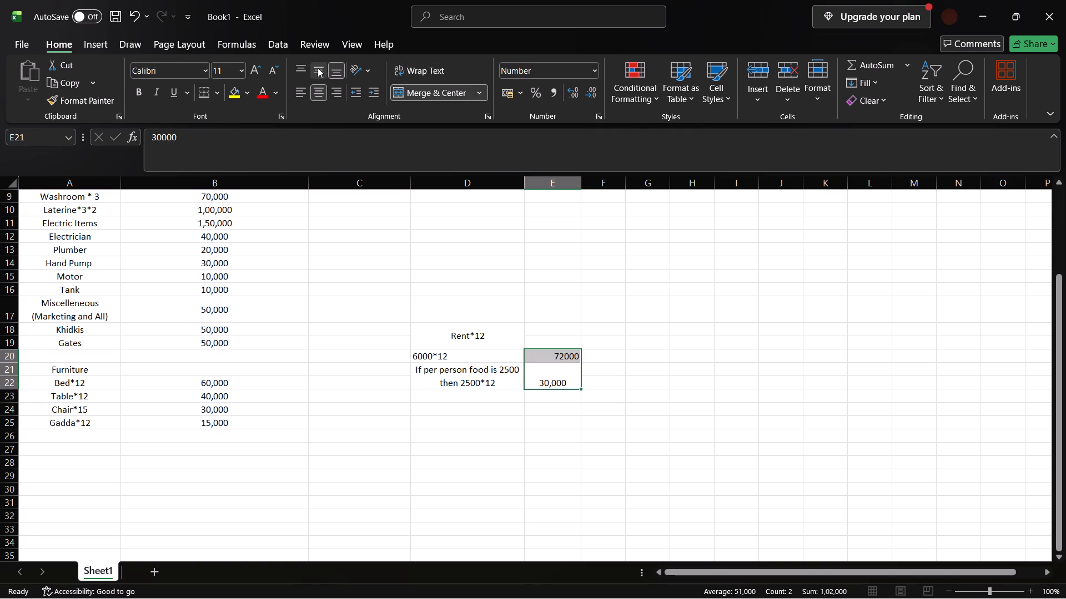
click(318, 68)
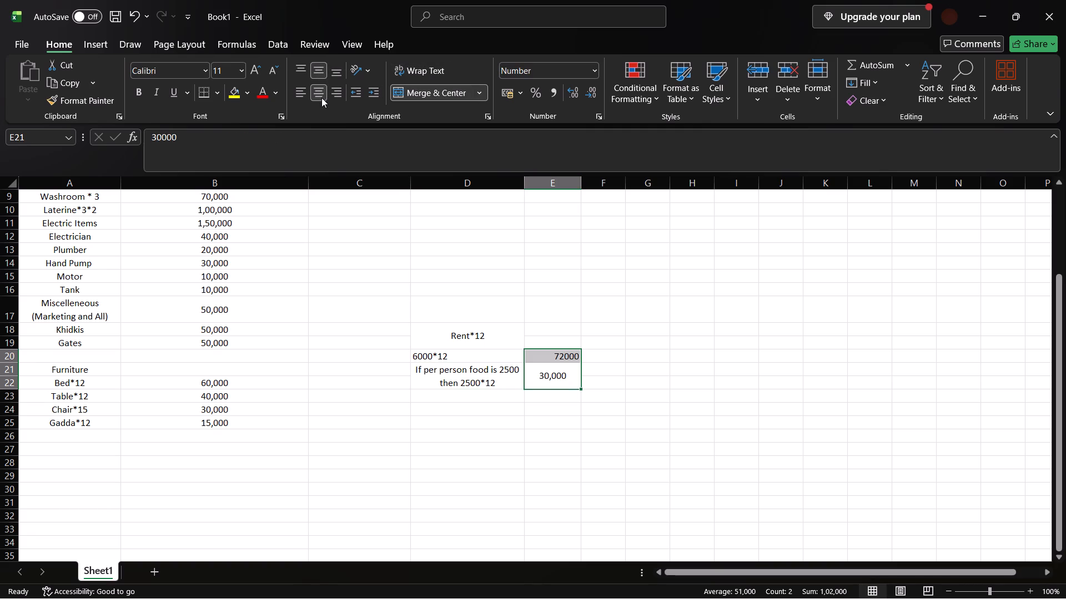
click(321, 98)
click(321, 98)
Enter 42000 in E23 below the food amount and label it "Remaining" in D23.
click(539, 400)
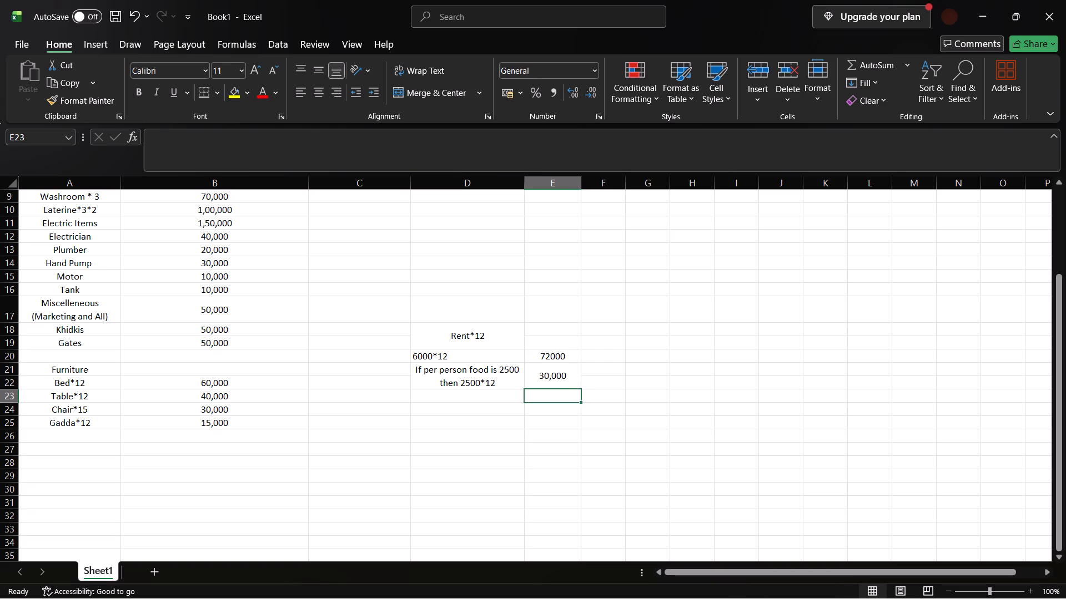
text(42000)
key(Left)
text(Remaining)
key(space)
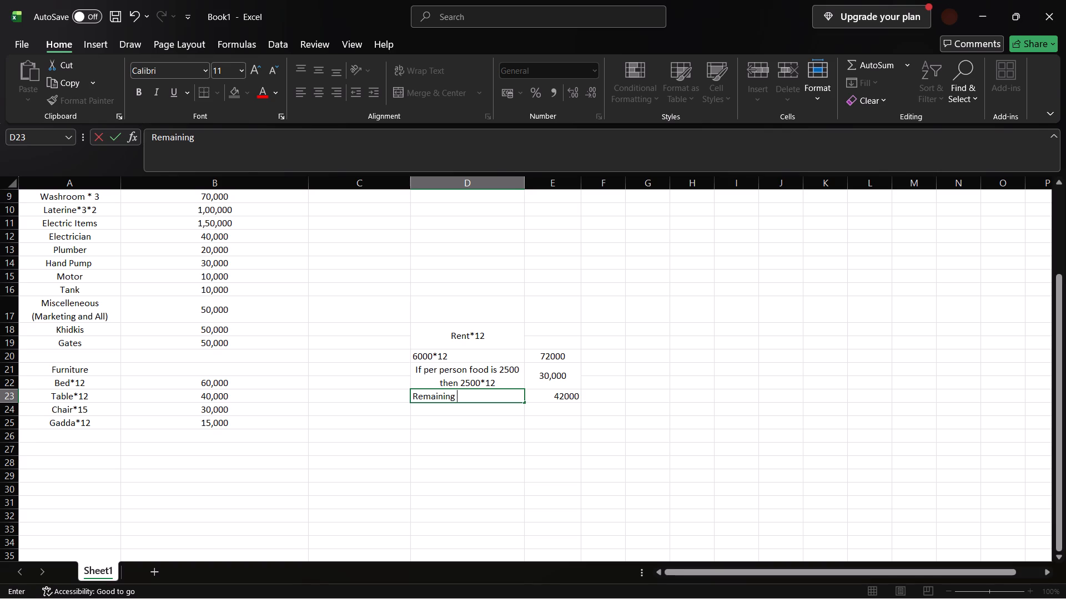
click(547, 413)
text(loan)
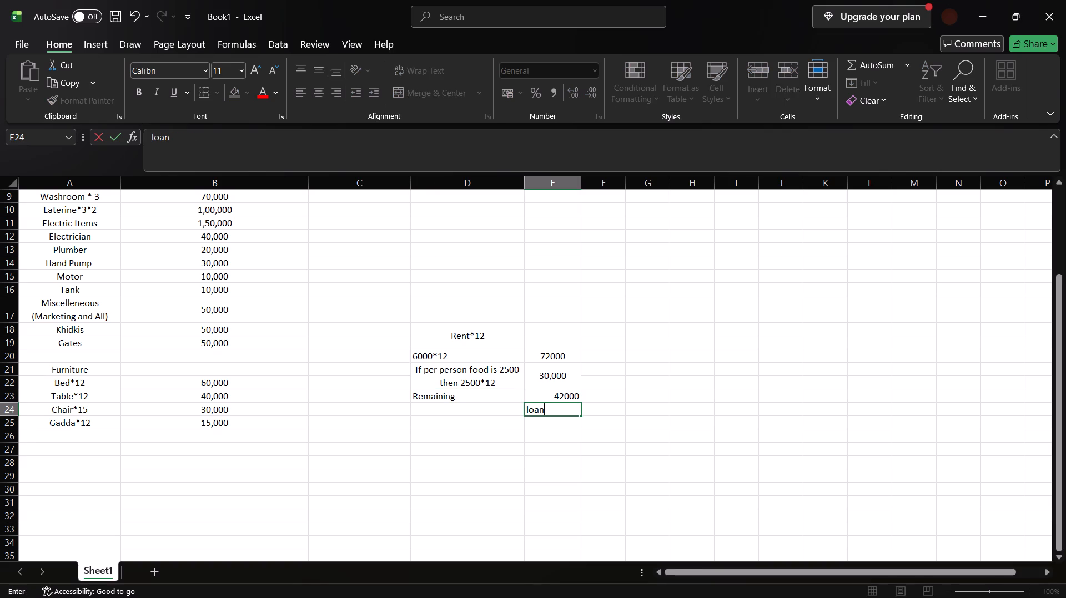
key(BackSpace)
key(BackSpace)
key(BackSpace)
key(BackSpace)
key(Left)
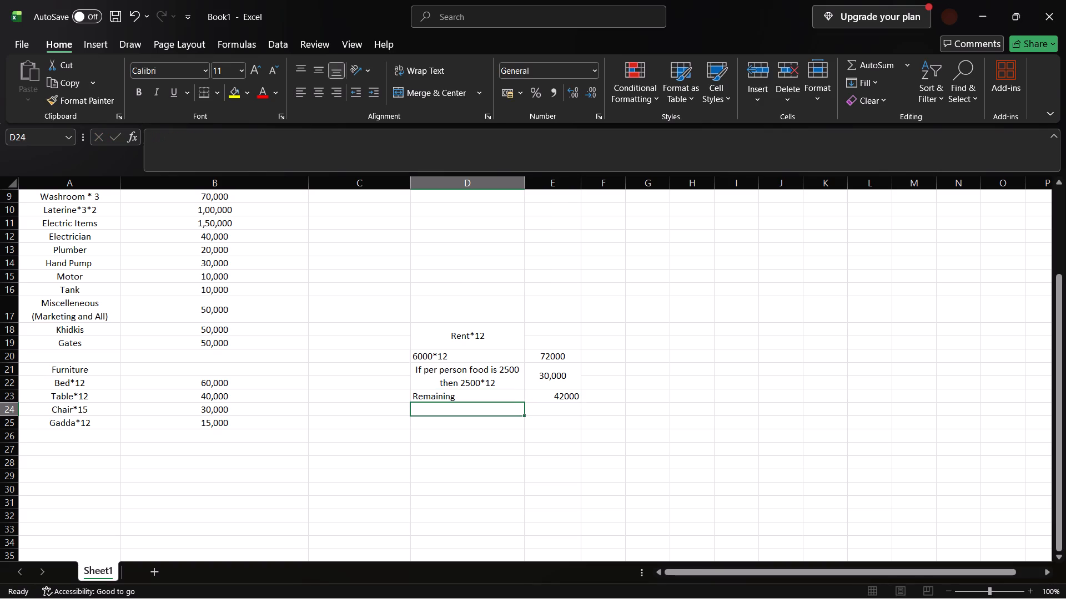
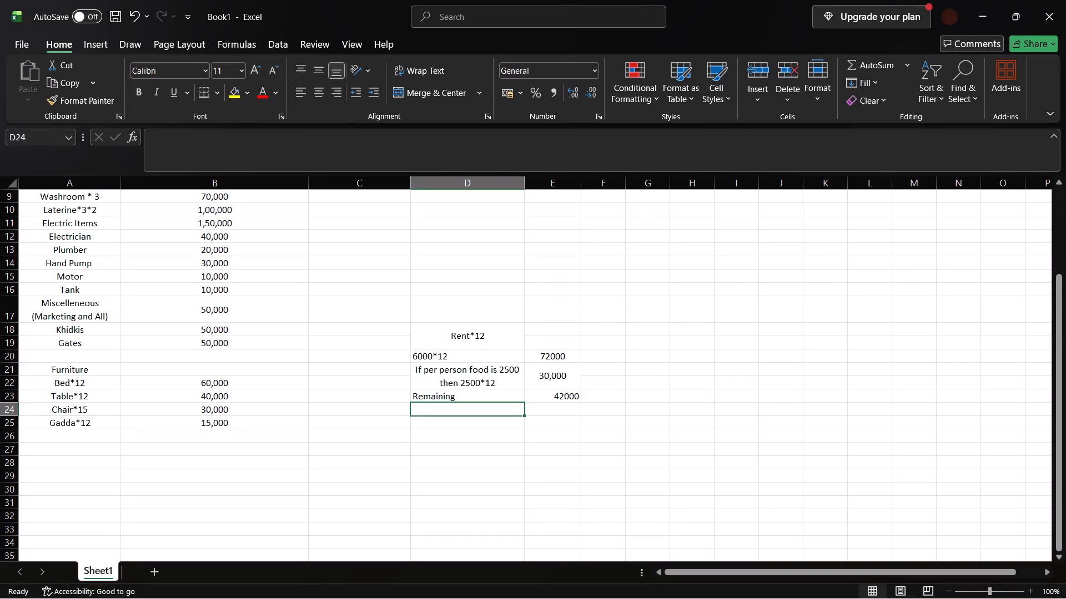
Merge and centre the block F20:G23 beside the rent, food and remaining amounts.
click(472, 413)
click(552, 395)
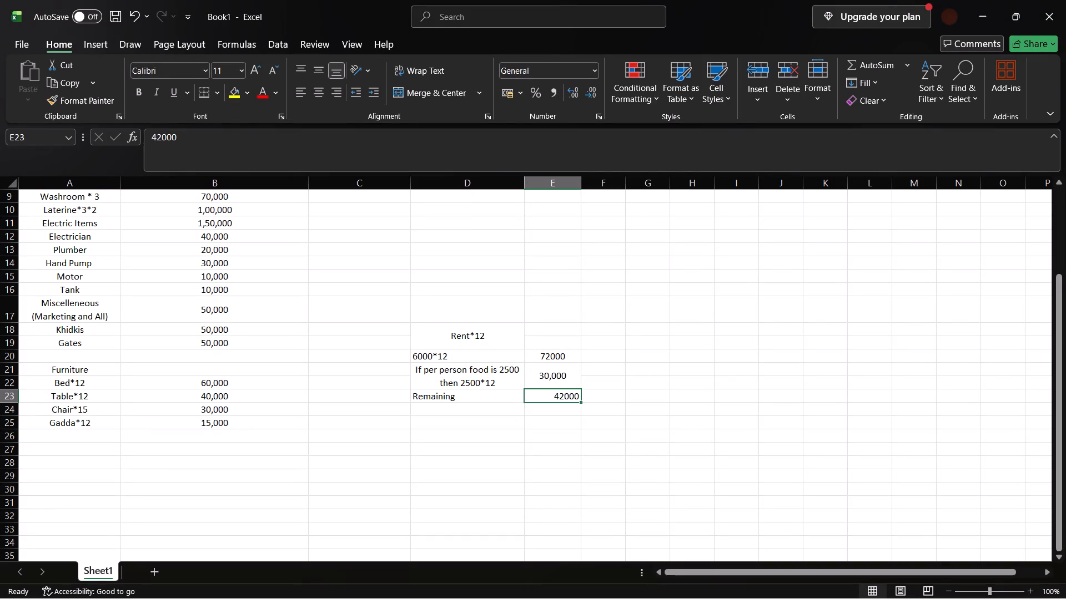
drag(607, 352, 641, 365)
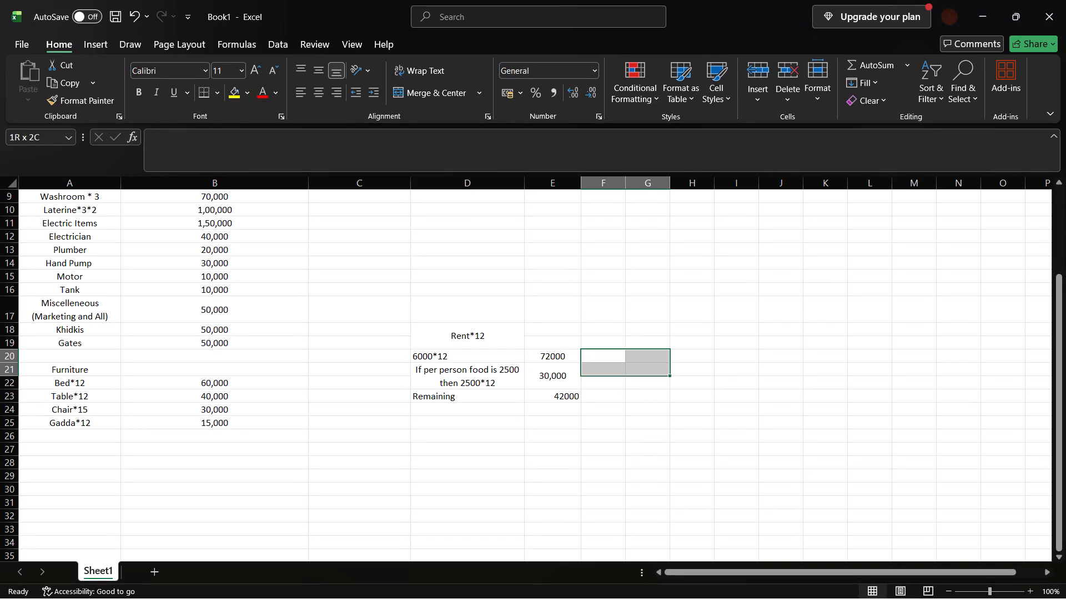
drag(641, 365, 631, 395)
click(413, 95)
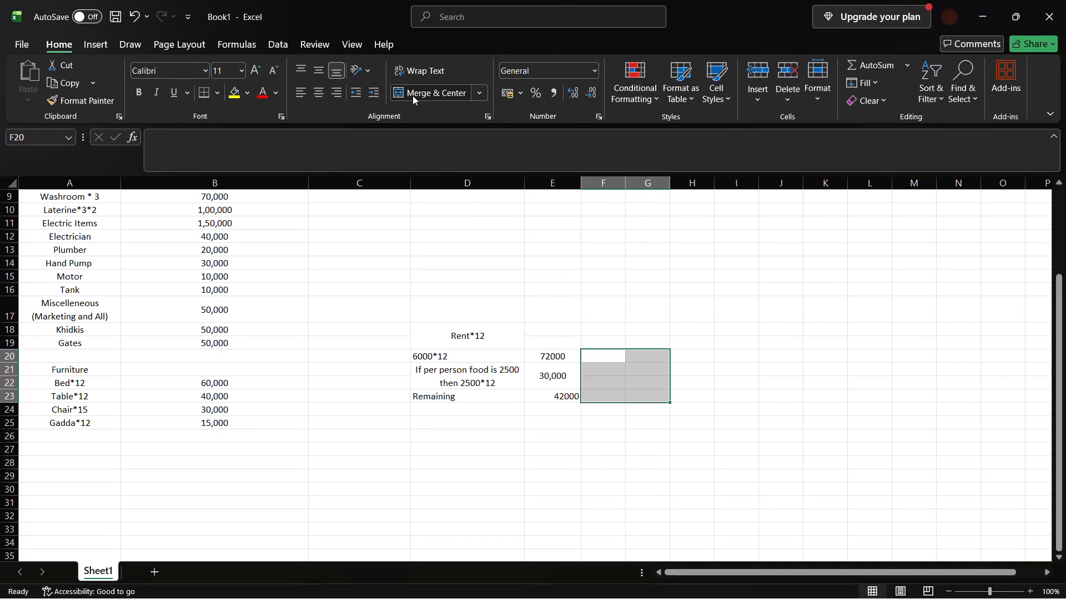
Enter the note "In Initial days let it be 20,000 only" in the merged cell F20.
text(In Intit)
text(==)
key(BackSpace)
key(BackSpace)
key(BackSpace)
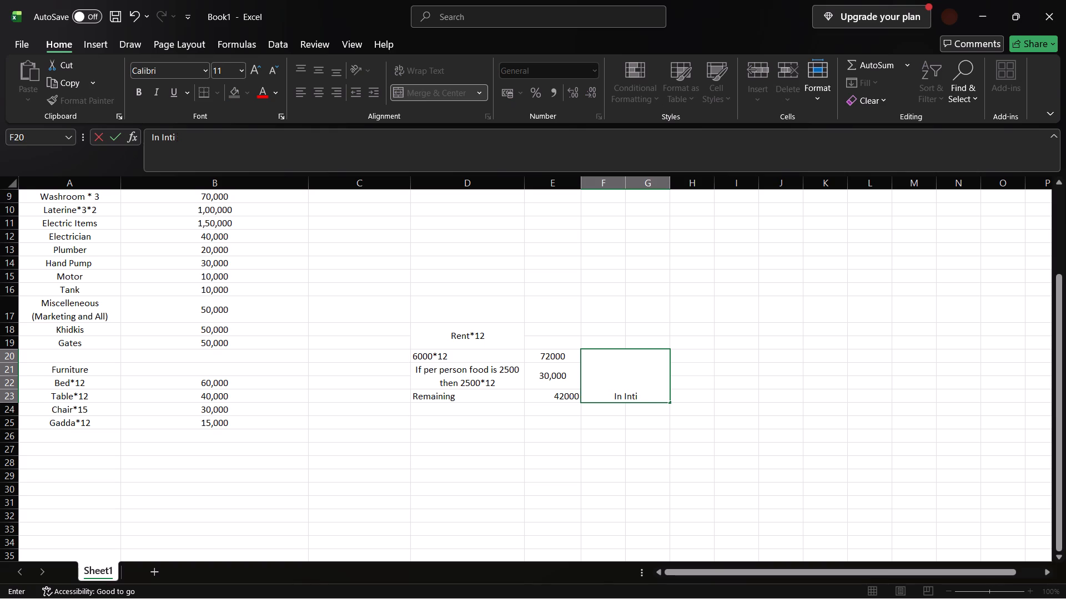
key(BackSpace)
key(BackSpace)
key(BackSpace)
text(nitial days)
key(space)
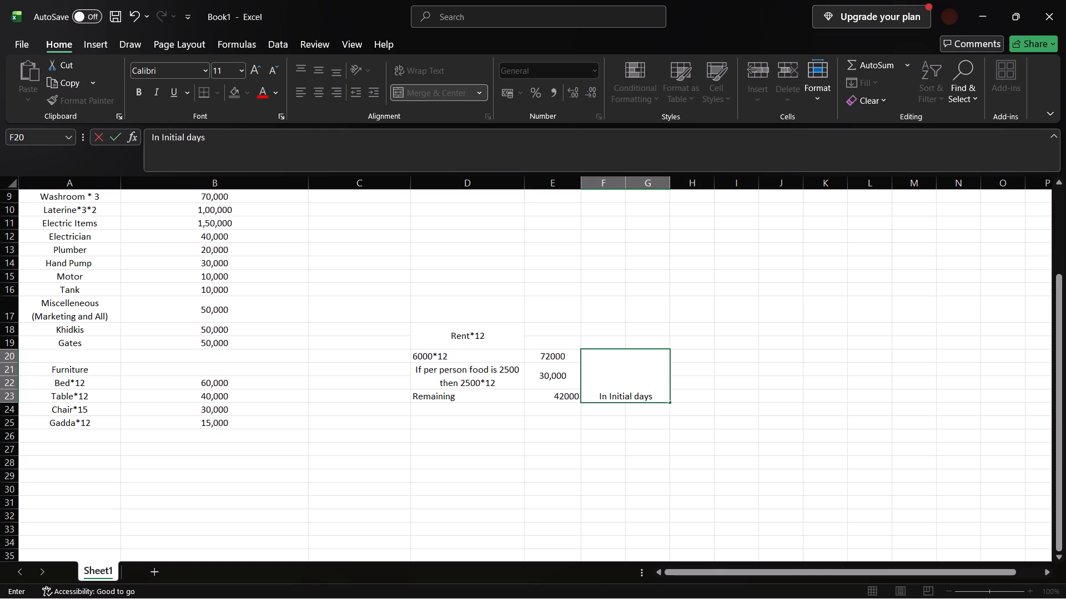
text(let it be)
key(space)
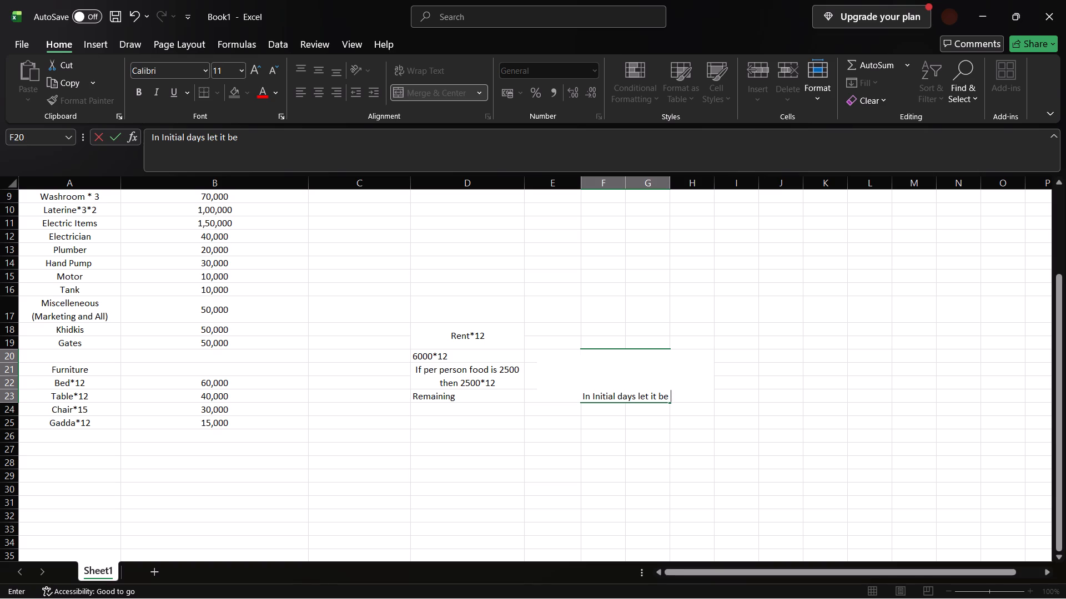
text(20)
text(,000 only)
key(space)
key(Right)
key(Down)
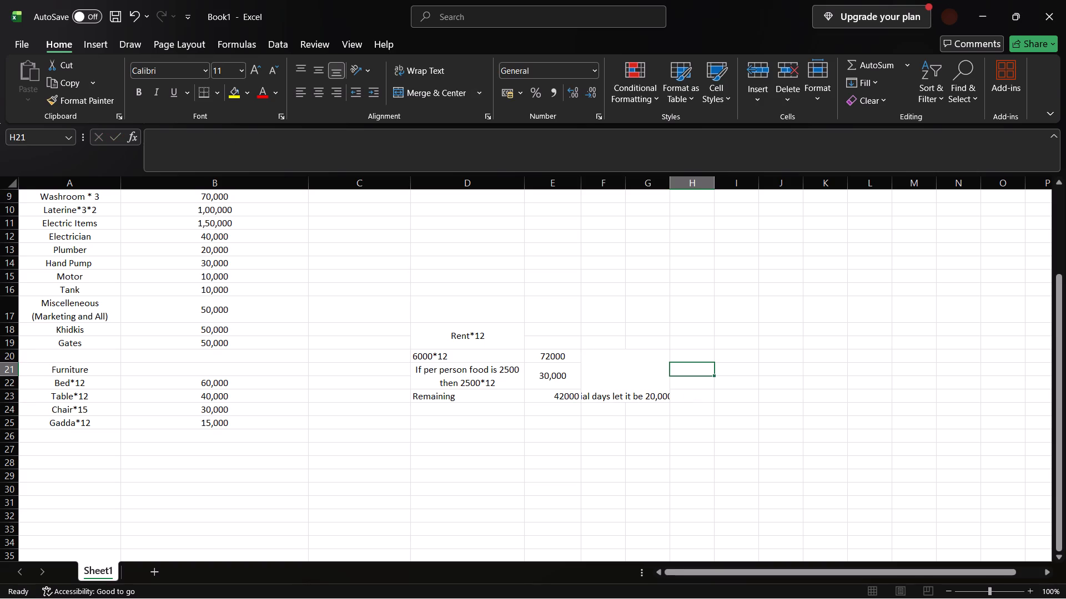
Wrap the text of the initial-days note in the merged cell F20.
key(Down)
key(Left)
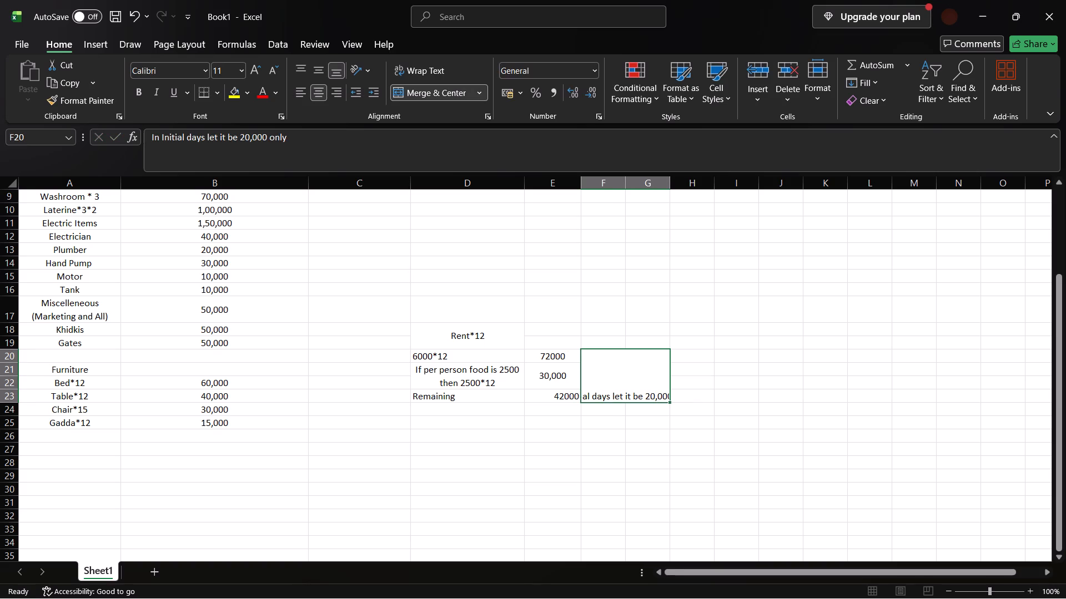
click(608, 401)
click(596, 450)
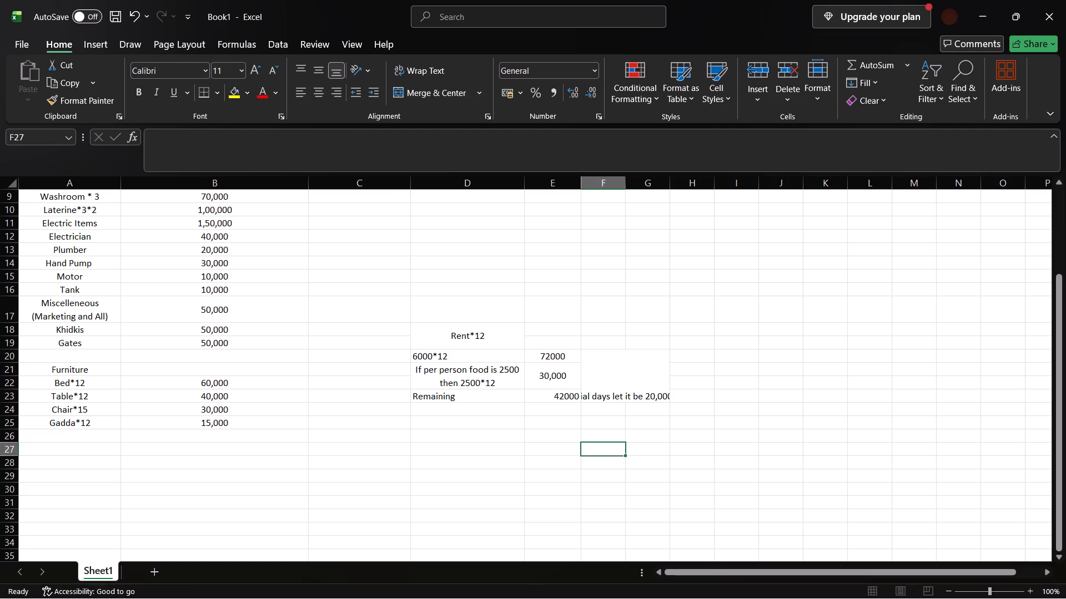
click(633, 374)
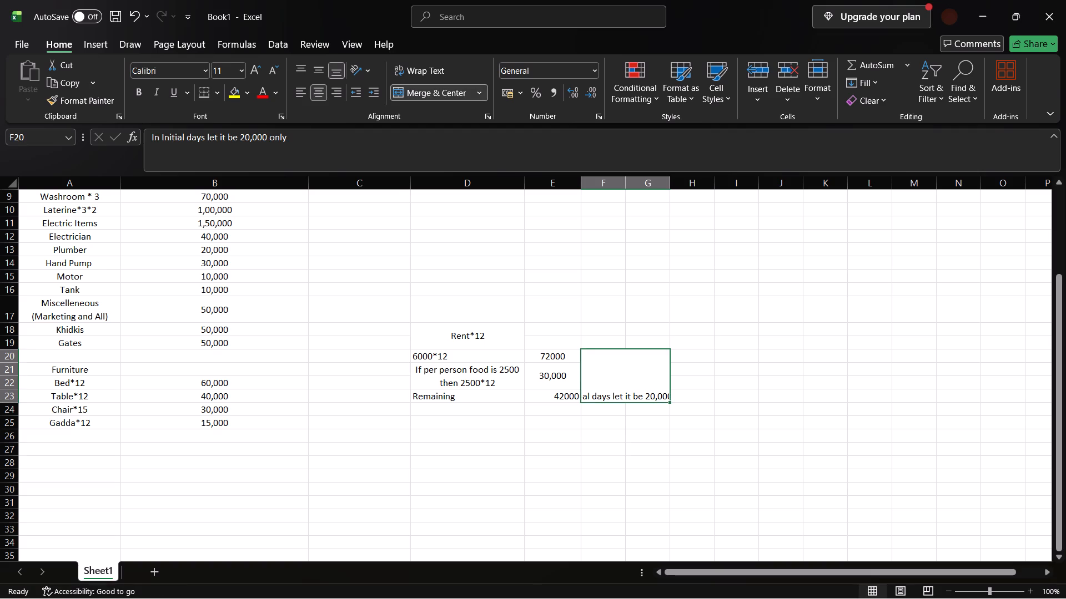
click(429, 70)
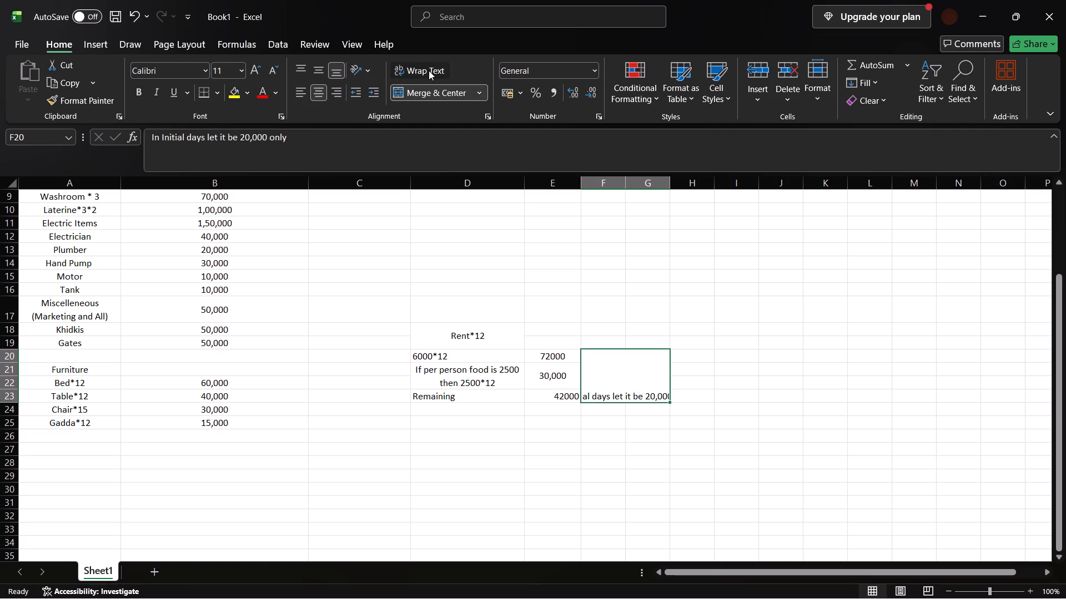
click(494, 468)
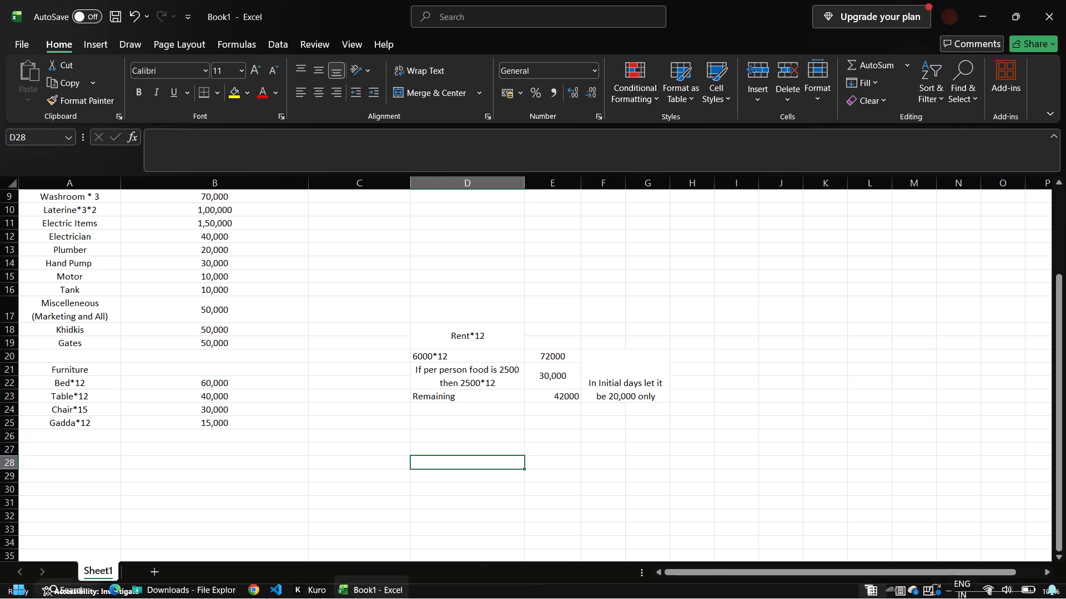
Open the Chrome browser.
click(242, 583)
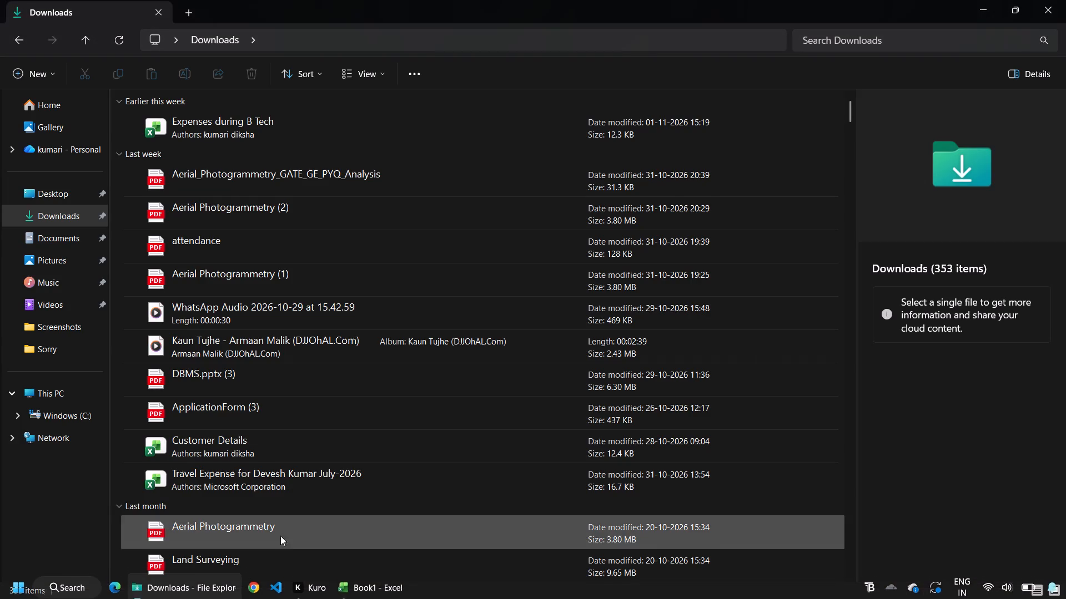
click(259, 583)
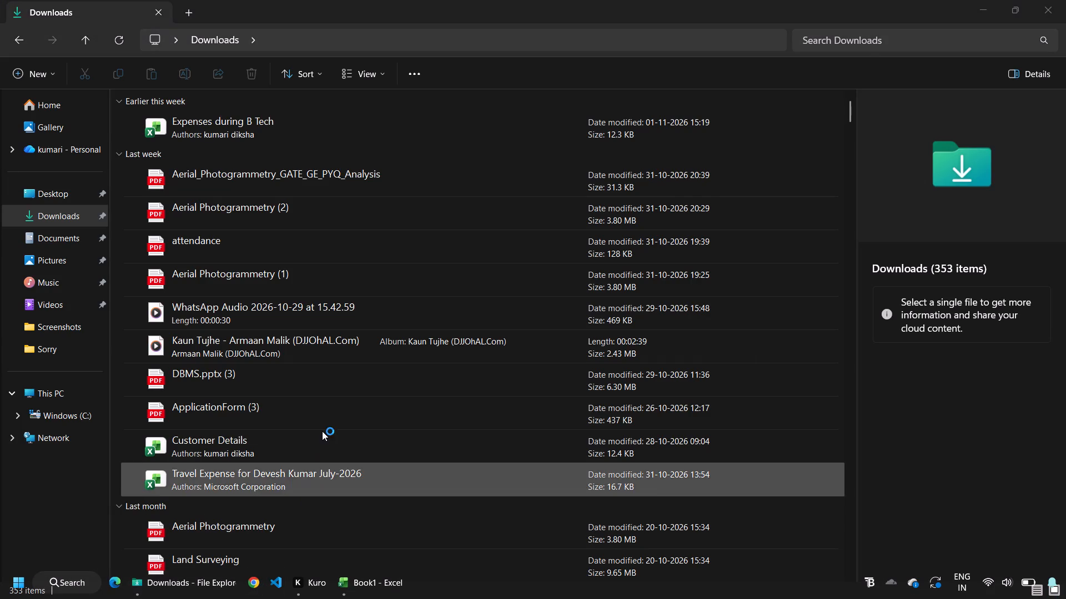